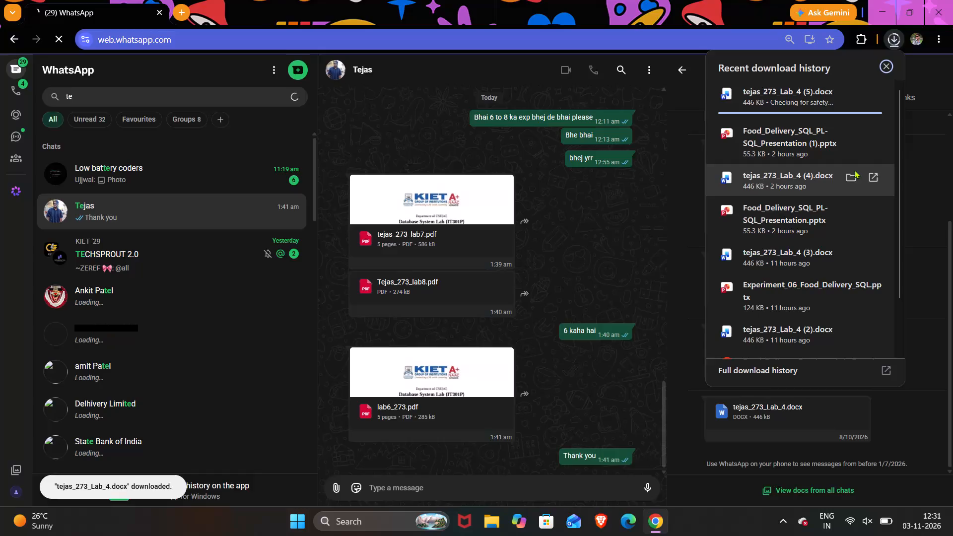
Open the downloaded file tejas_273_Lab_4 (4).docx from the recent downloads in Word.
{"action": "left_click", "coordinate": [870, 175]}
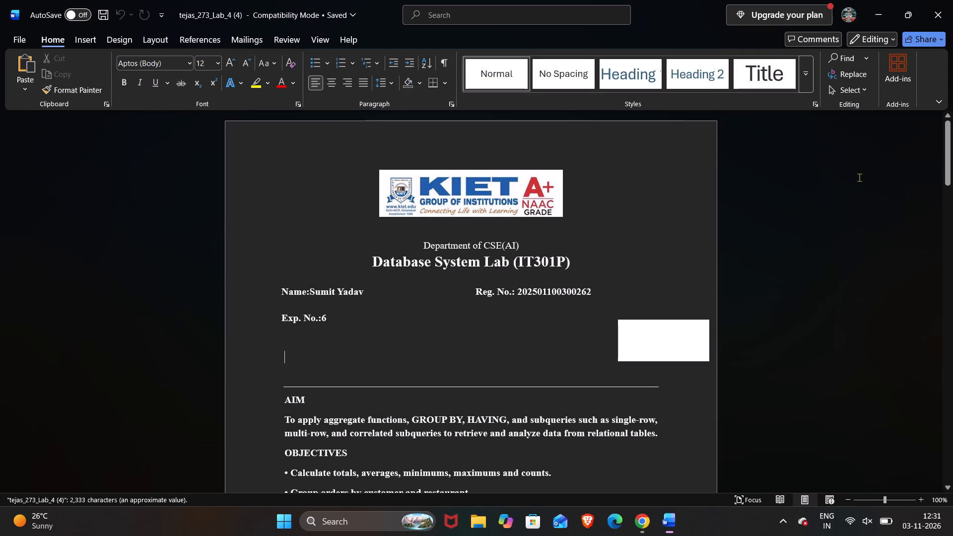
Move the AIM heading above the horizontal line, below the Exp. No. line on the first page.
{"action": "scroll", "coordinate": [601, 236], "scroll_direction": "down", "scroll_amount": 1}
{"action": "scroll", "coordinate": [589, 239], "scroll_direction": "up", "scroll_amount": 6}
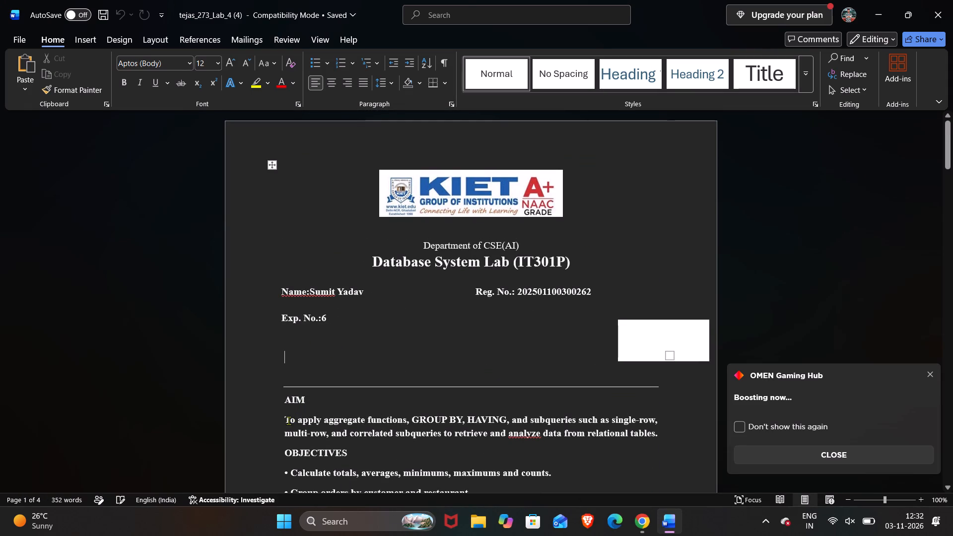
{"action": "left_click", "coordinate": [288, 402]}
{"action": "double_click", "coordinate": [288, 402]}
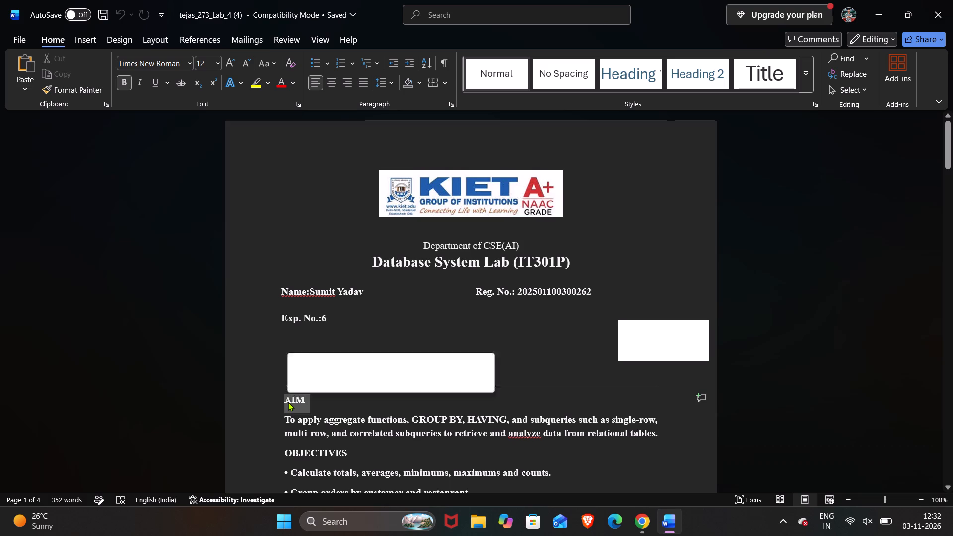
{"action": "left_click_drag", "start_coordinate": [286, 400], "coordinate": [265, 402]}
{"action": "left_click", "coordinate": [265, 402]}
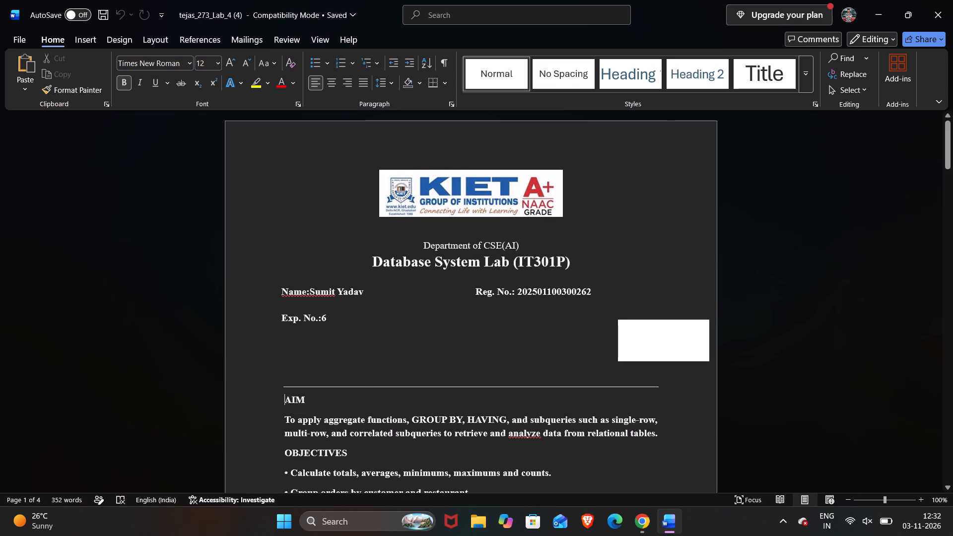
{"action": "left_click_drag", "start_coordinate": [286, 399], "coordinate": [355, 382]}
{"action": "left_click", "coordinate": [355, 382]}
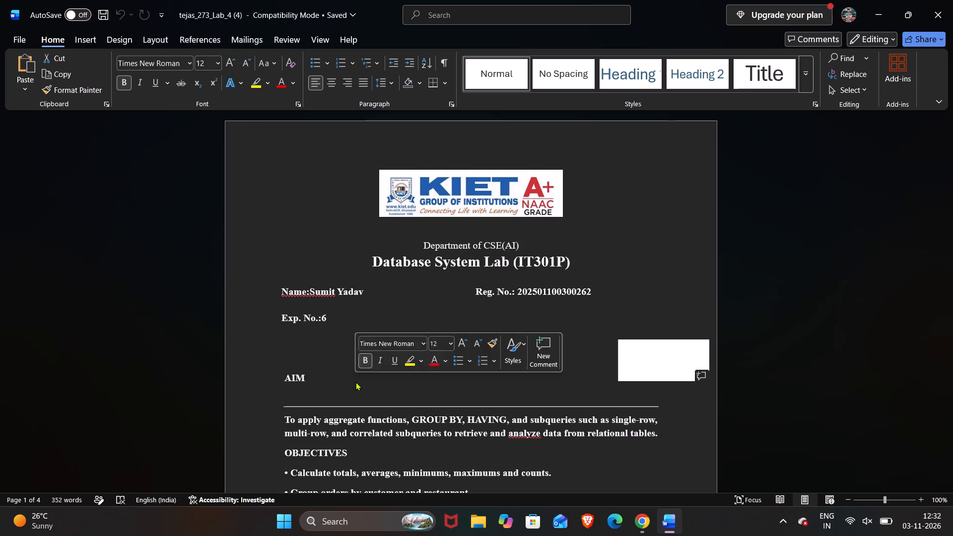
Delete all the body text below the horizontal line, from the aim paragraph through the end of the document.
{"action": "left_click_drag", "start_coordinate": [285, 421], "coordinate": [489, 535]}
{"action": "key", "text": "BackSpace"}
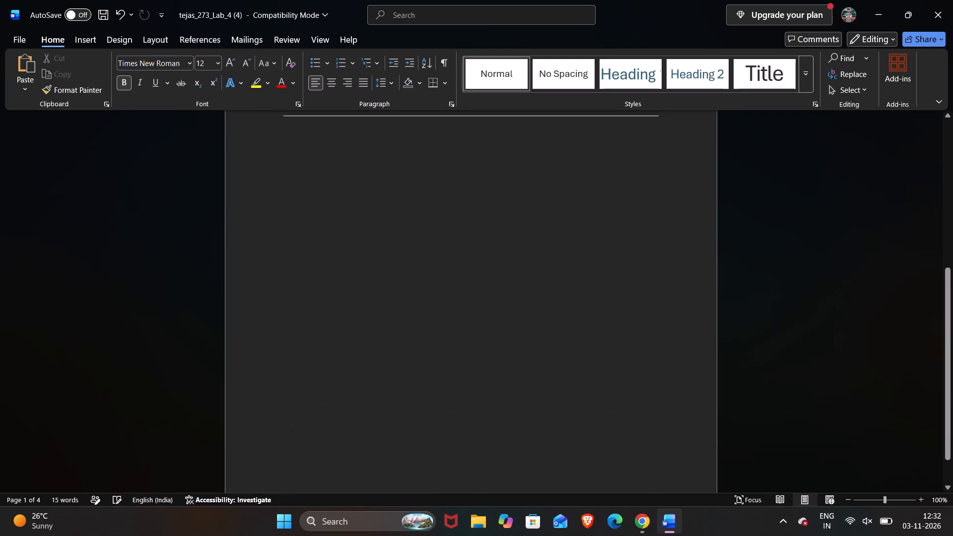
Delete the AIM heading above the horizontal line on the first page.
{"action": "scroll", "coordinate": [448, 535], "scroll_direction": "up", "scroll_amount": 12}
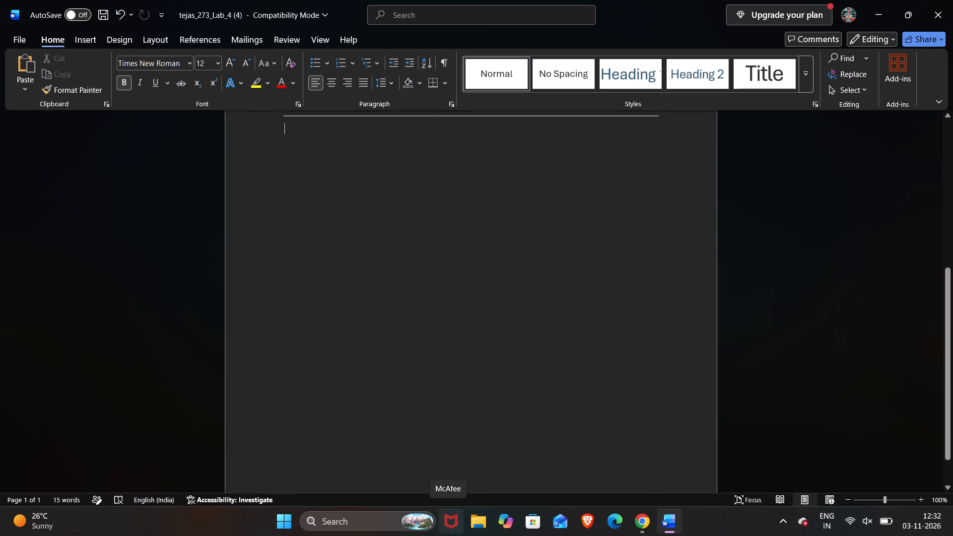
{"action": "scroll", "coordinate": [448, 535], "scroll_direction": "up", "scroll_amount": 8}
{"action": "scroll", "coordinate": [814, 342], "scroll_direction": "up", "scroll_amount": 8}
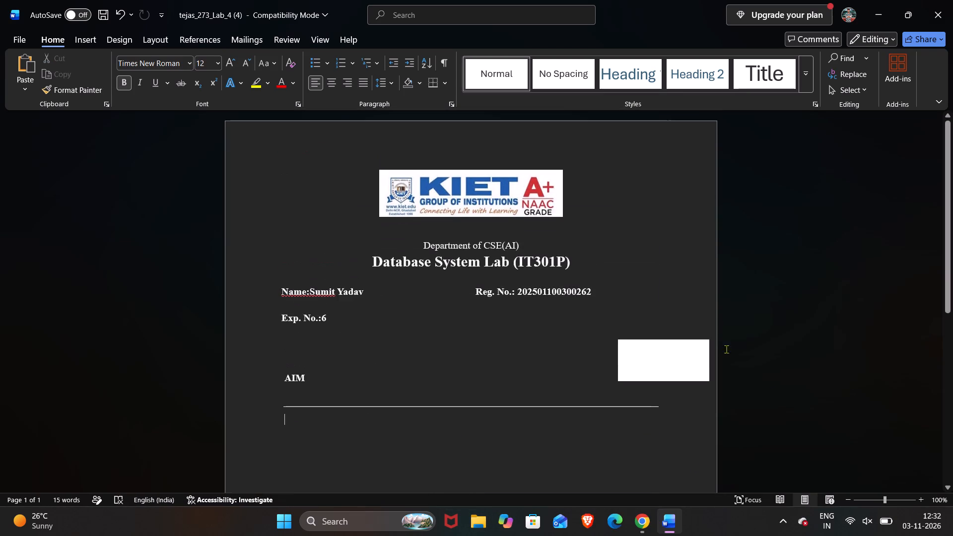
{"action": "left_click", "coordinate": [404, 361]}
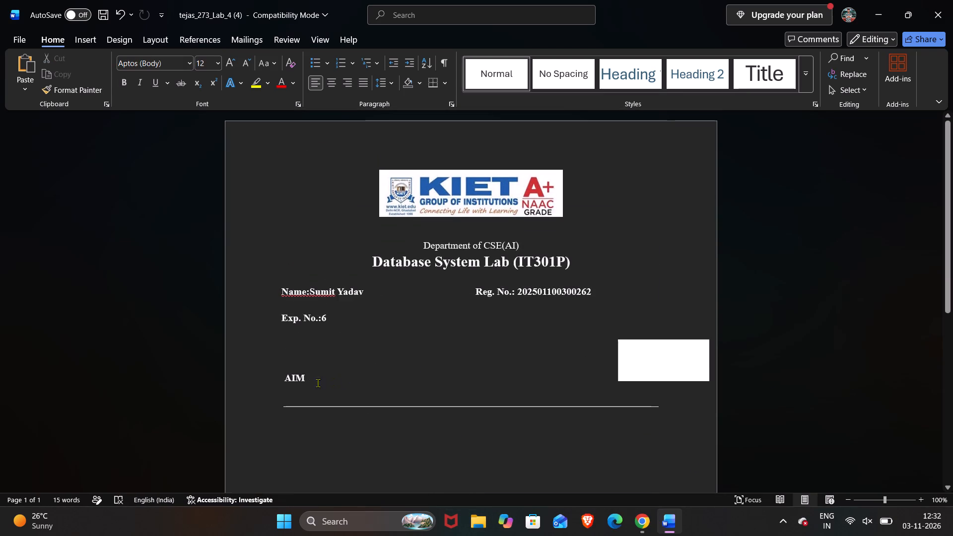
{"action": "left_click", "coordinate": [301, 379]}
{"action": "key", "text": "BackSpace"}
{"action": "key", "text": "BackSpace"}
{"action": "key", "text": "BackSpace"}
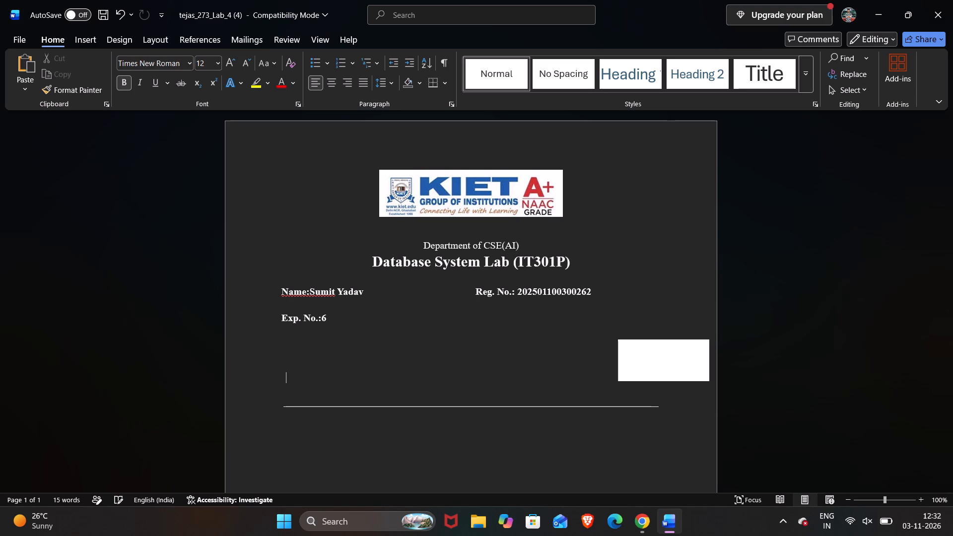
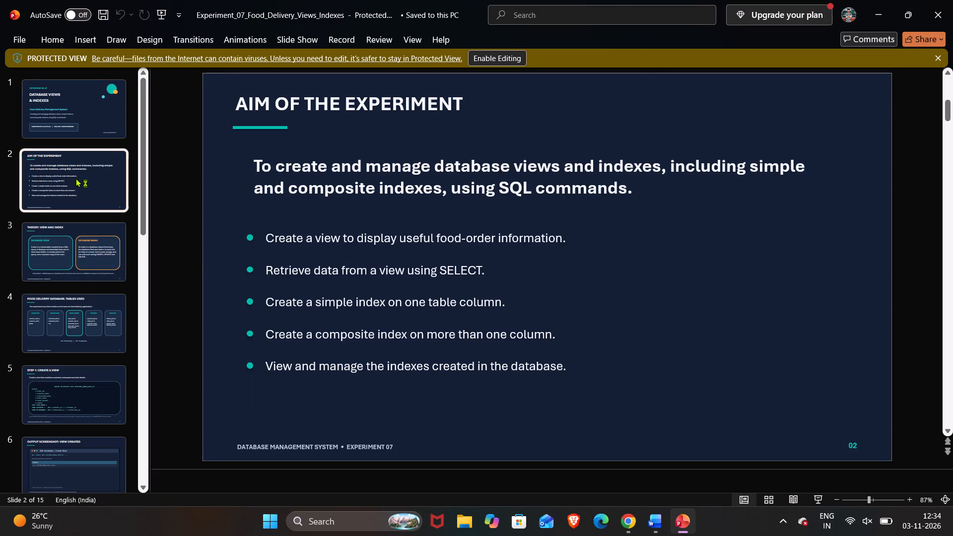
Copy the slide title AIM OF THE EXPERIMENT from slide 2 of the Experiment 07 presentation.
{"action": "left_click", "coordinate": [236, 101]}
{"action": "left_click_drag", "start_coordinate": [236, 101], "coordinate": [563, 125]}
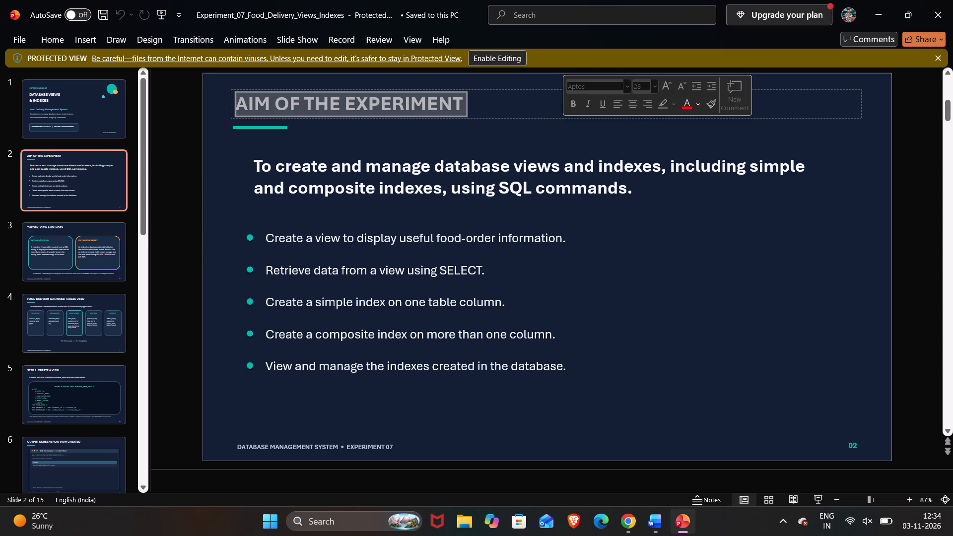
{"action": "key", "text": "ctrl+c"}
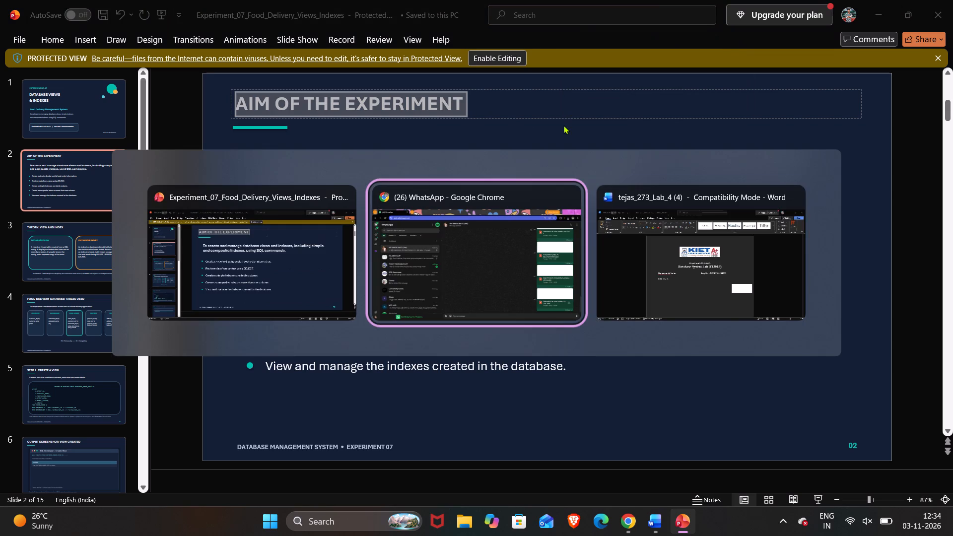
Paste the copied AIM OF THE EXPERIMENT heading below the horizontal line in the Word document, followed by slide 2's bold aim statement from PowerPoint.
{"action": "key", "text": "ctrl+v"}
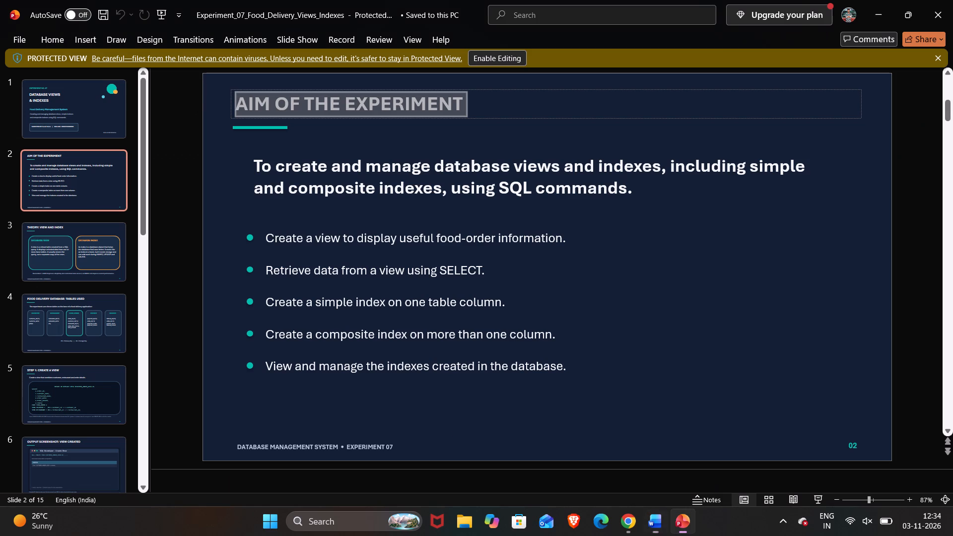
{"action": "left_click", "coordinate": [384, 270]}
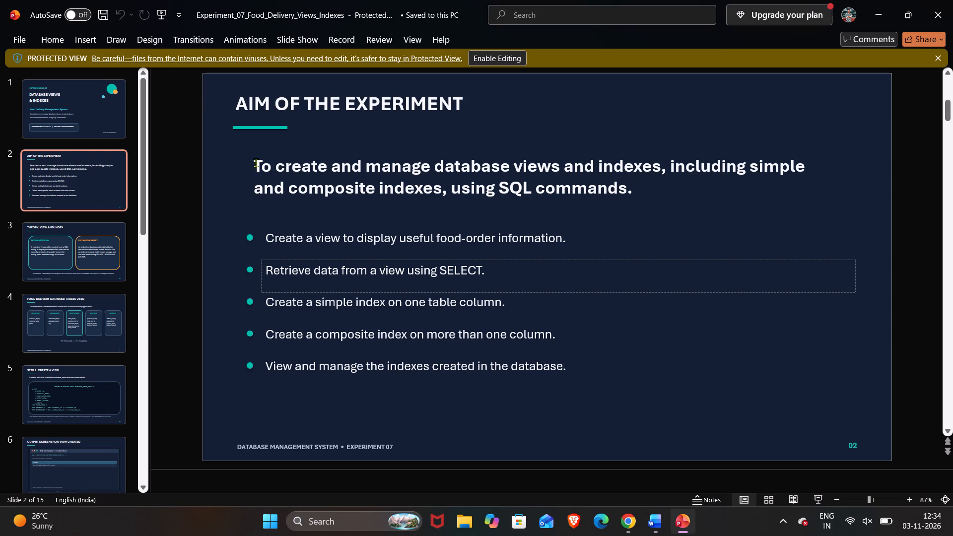
{"action": "left_click_drag", "start_coordinate": [255, 162], "coordinate": [634, 324]}
{"action": "key", "text": "ctrl+c"}
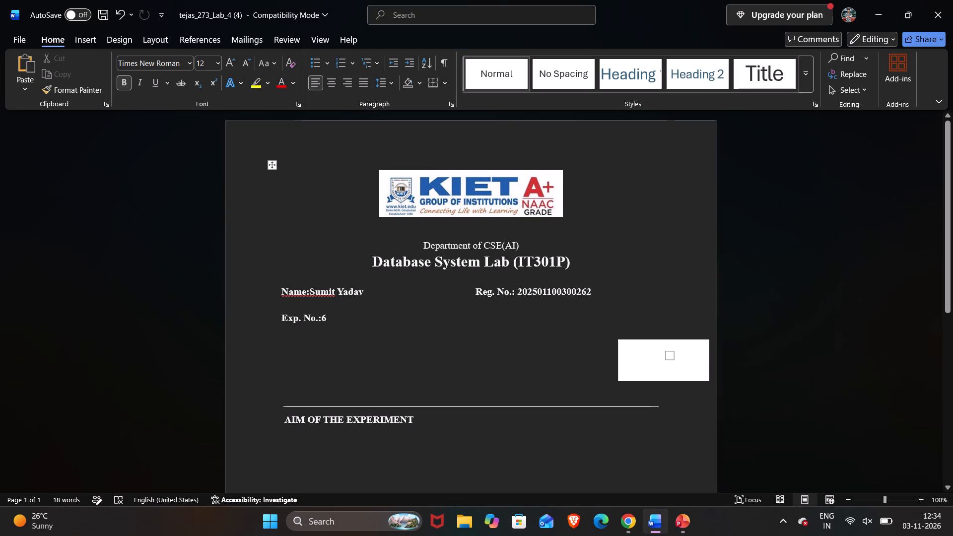
{"action": "key", "text": "ctrl+v"}
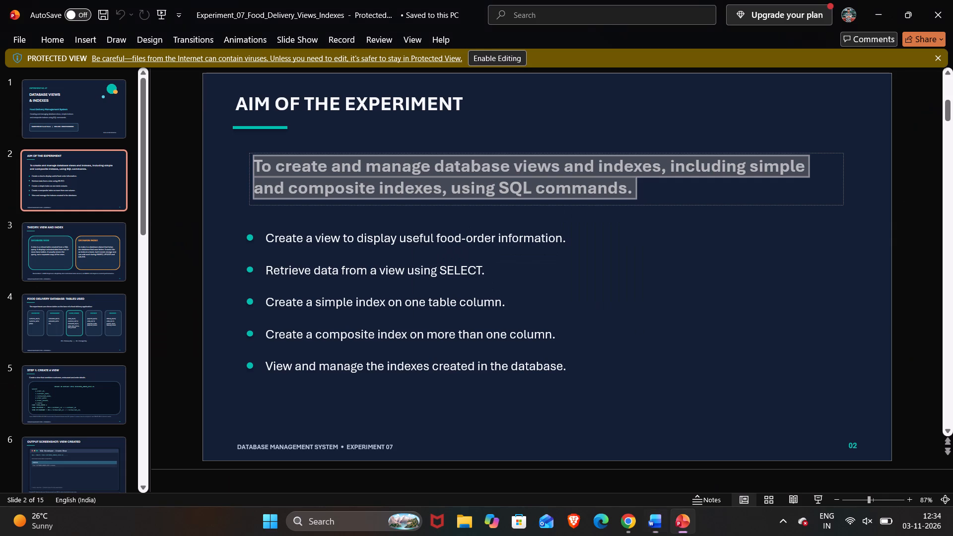
Copy slide 2's first two bullet points, on creating a view and retrieving data with SELECT, below the aim statement in the Word document.
{"action": "left_click_drag", "start_coordinate": [266, 234], "coordinate": [372, 368]}
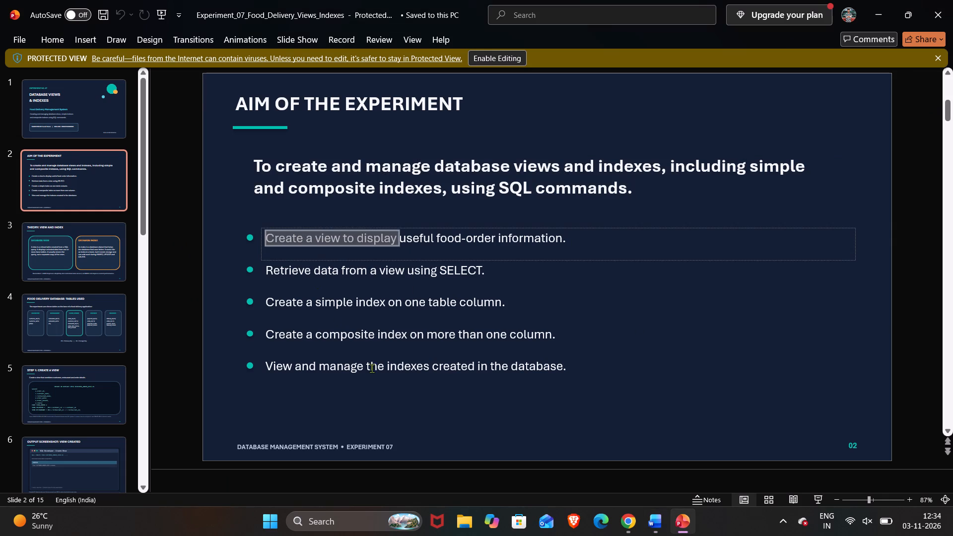
{"action": "left_click_drag", "start_coordinate": [372, 368], "coordinate": [623, 347]}
{"action": "key", "text": "ctrl+c"}
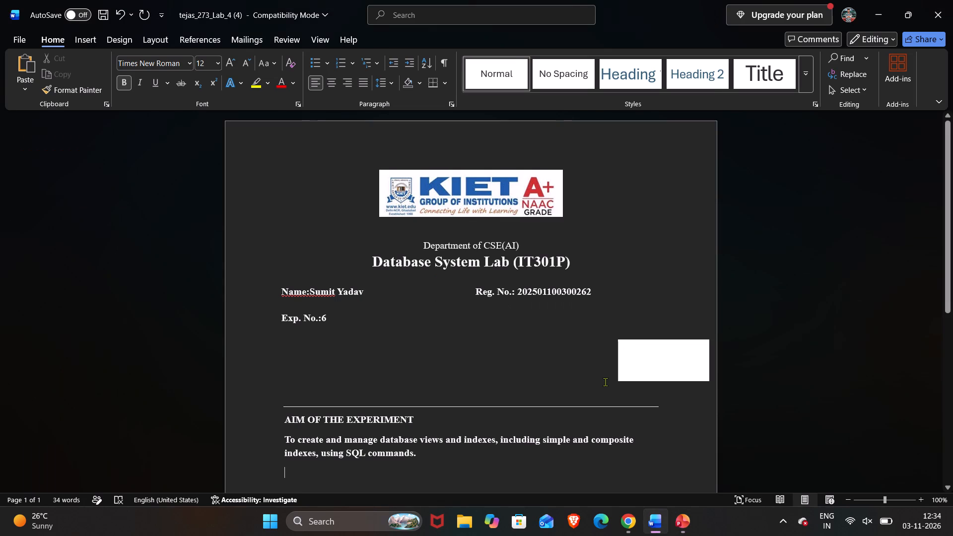
{"action": "key", "text": "ctrl+v"}
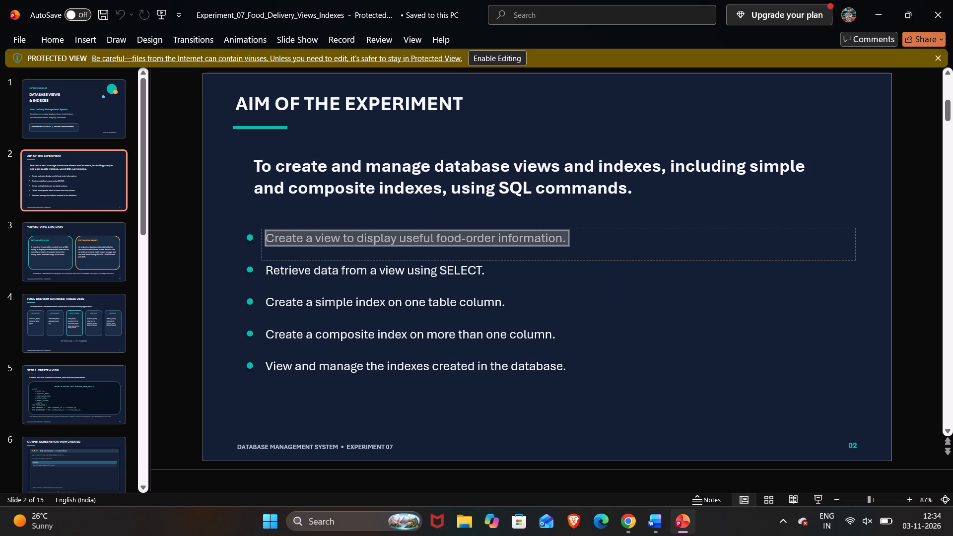
{"action": "left_click_drag", "start_coordinate": [268, 270], "coordinate": [509, 279]}
{"action": "key", "text": "ctrl+c"}
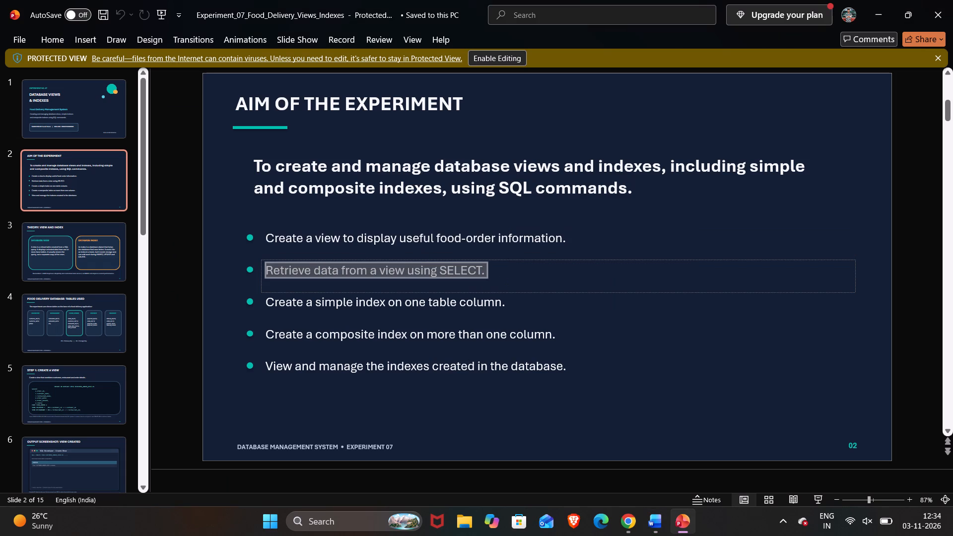
{"action": "key", "text": "ctrl+v"}
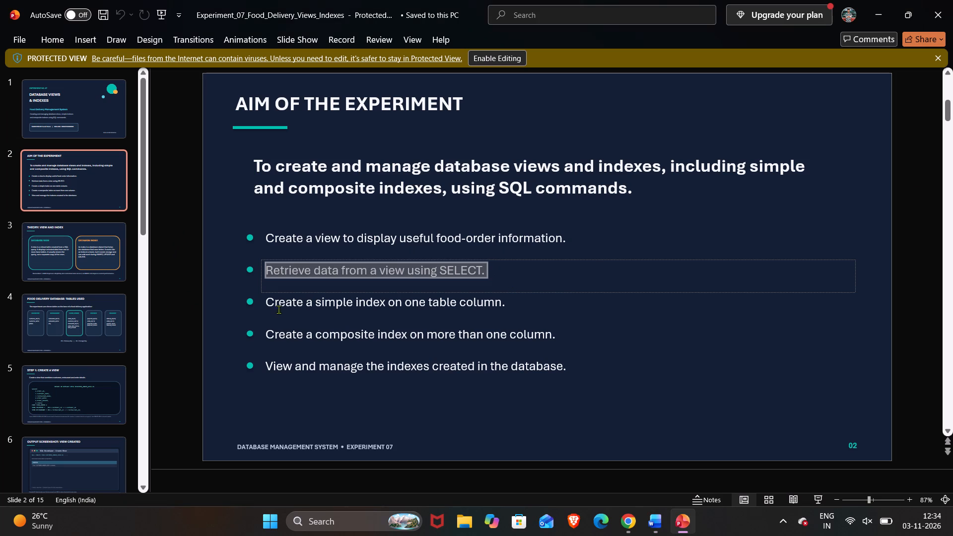
Copy slide 2's last three bullet points, on simple, composite and managed indexes, one by one to the end of the Word document.
{"action": "left_click", "coordinate": [274, 305]}
{"action": "left_click_drag", "start_coordinate": [267, 300], "coordinate": [622, 301]}
{"action": "key", "text": "ctrl+c"}
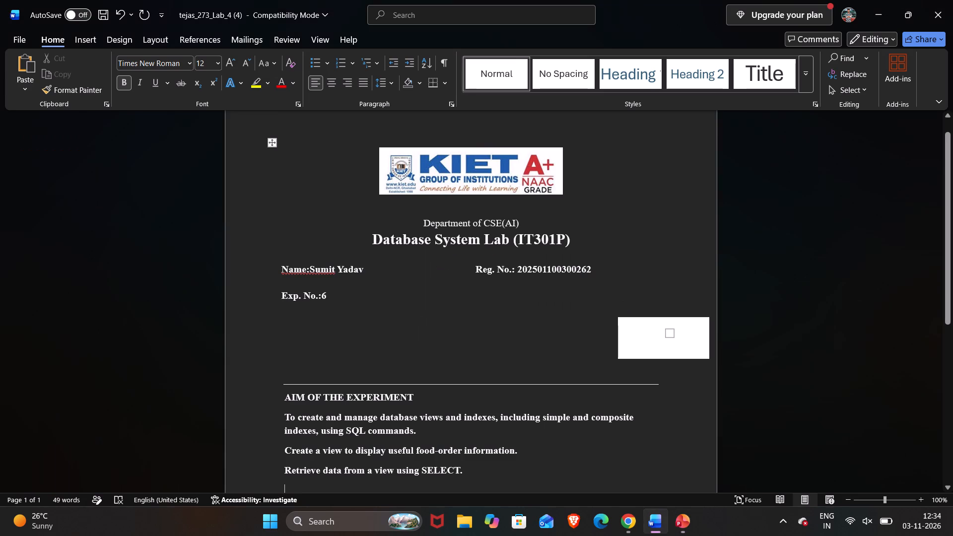
{"action": "key", "text": "ctrl+v"}
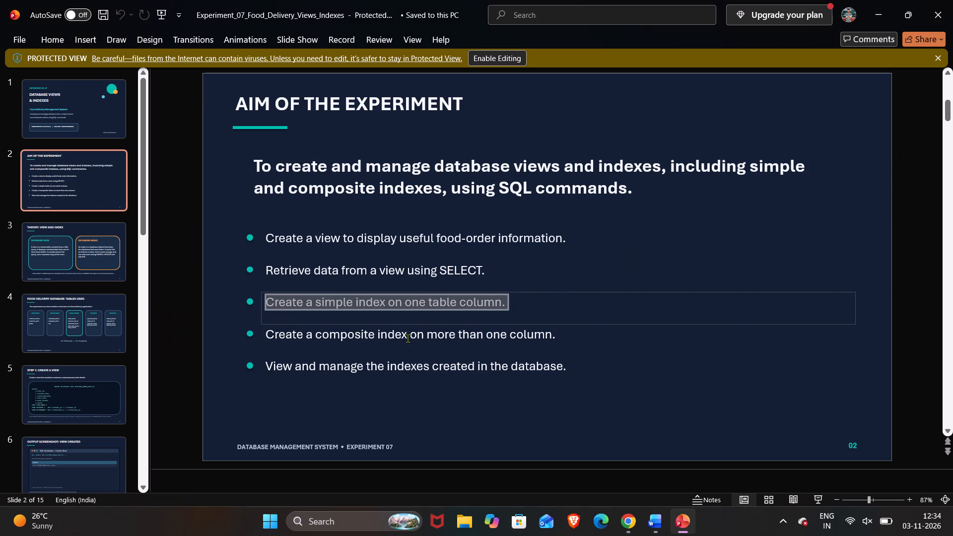
{"action": "left_click_drag", "start_coordinate": [267, 335], "coordinate": [682, 344]}
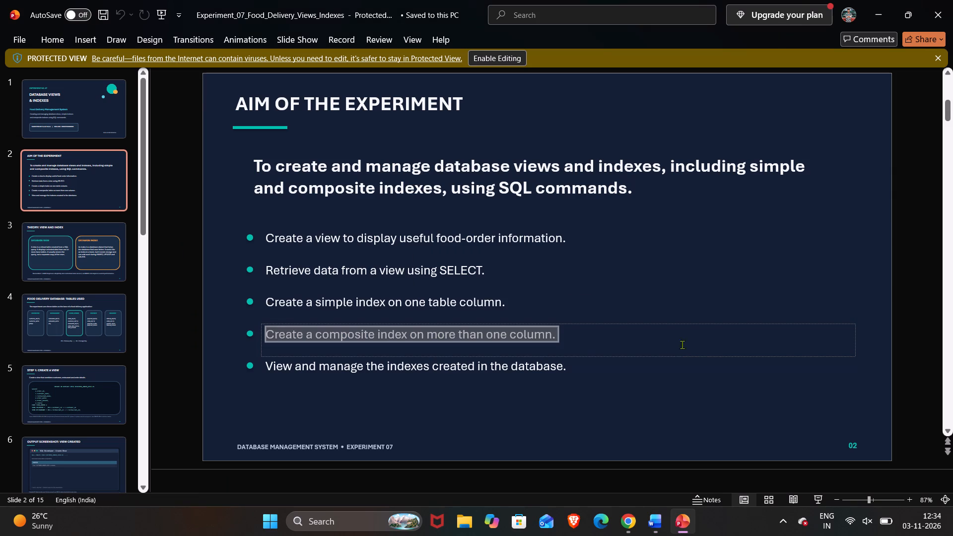
{"action": "left_click_drag", "start_coordinate": [682, 344], "coordinate": [734, 348]}
{"action": "key", "text": "ctrl+c"}
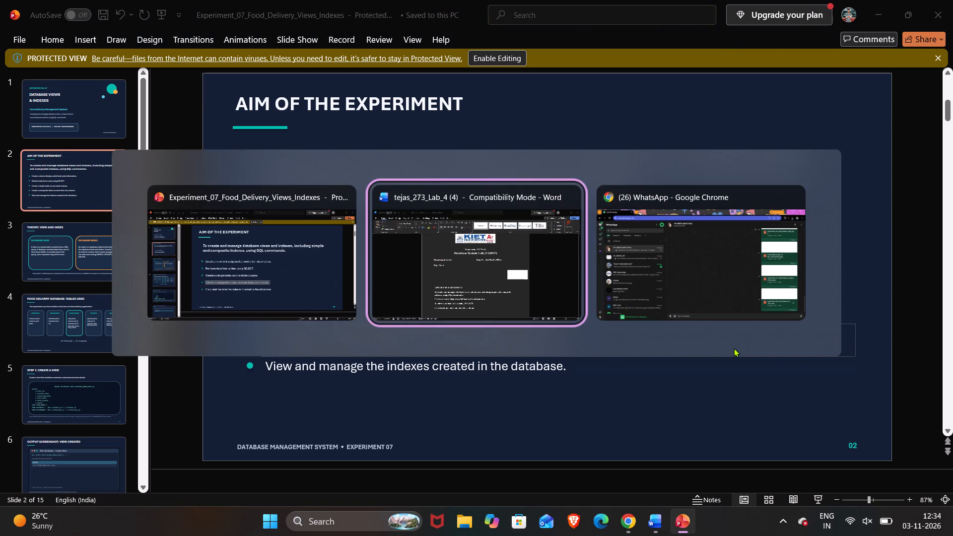
{"action": "key", "text": "ctrl+v"}
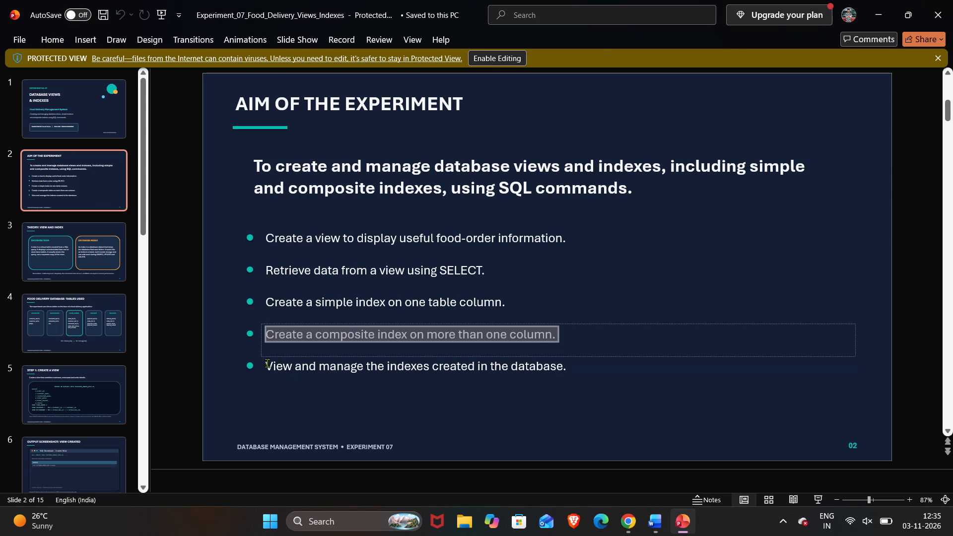
{"action": "left_click_drag", "start_coordinate": [267, 363], "coordinate": [726, 398]}
{"action": "key", "text": "ctrl+c"}
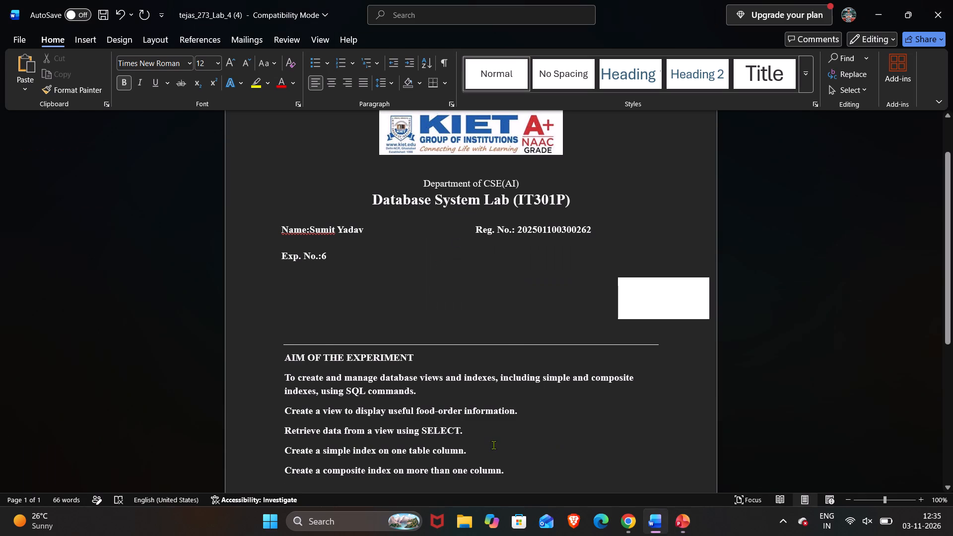
{"action": "key", "text": "ctrl+v"}
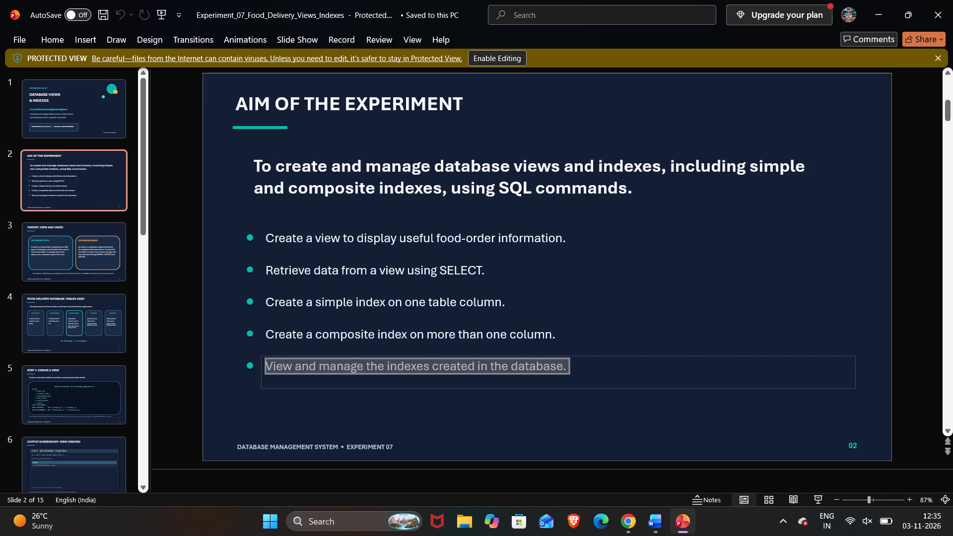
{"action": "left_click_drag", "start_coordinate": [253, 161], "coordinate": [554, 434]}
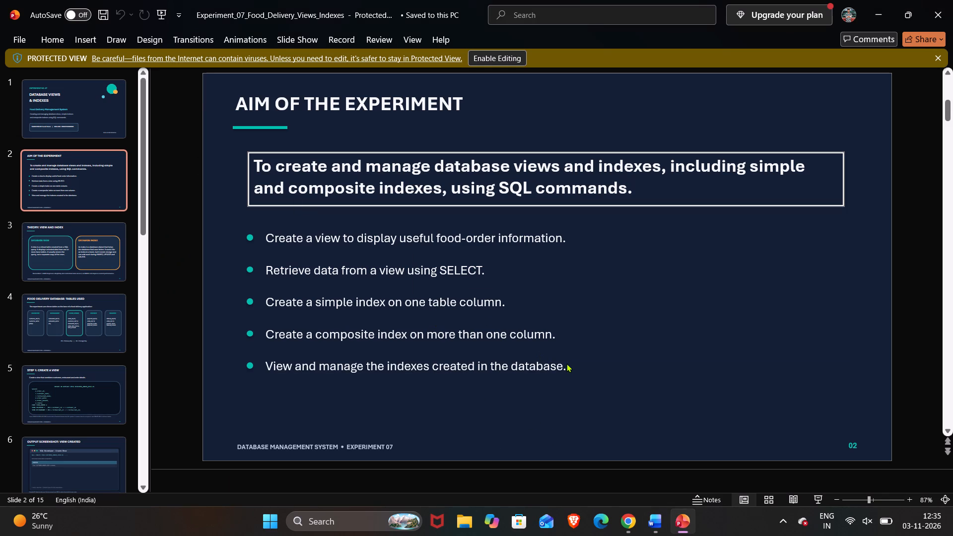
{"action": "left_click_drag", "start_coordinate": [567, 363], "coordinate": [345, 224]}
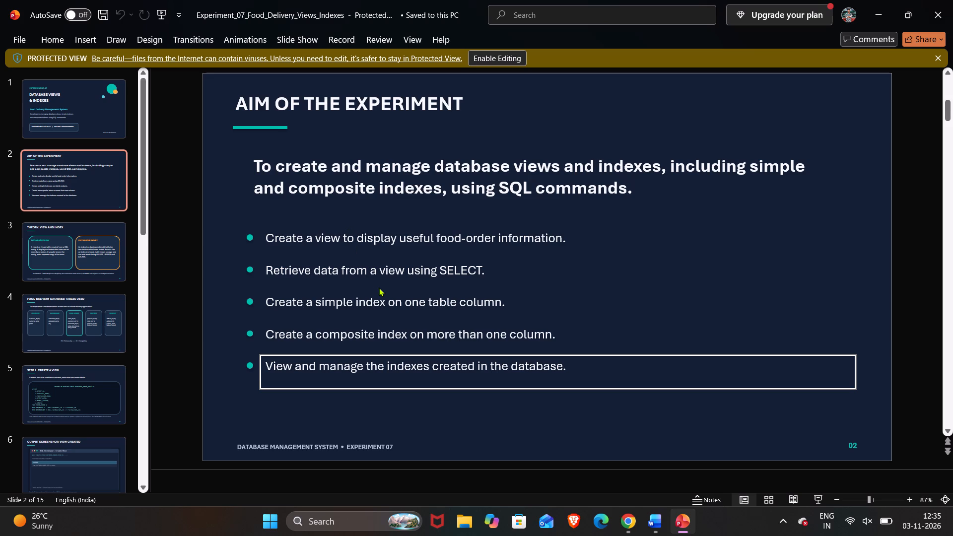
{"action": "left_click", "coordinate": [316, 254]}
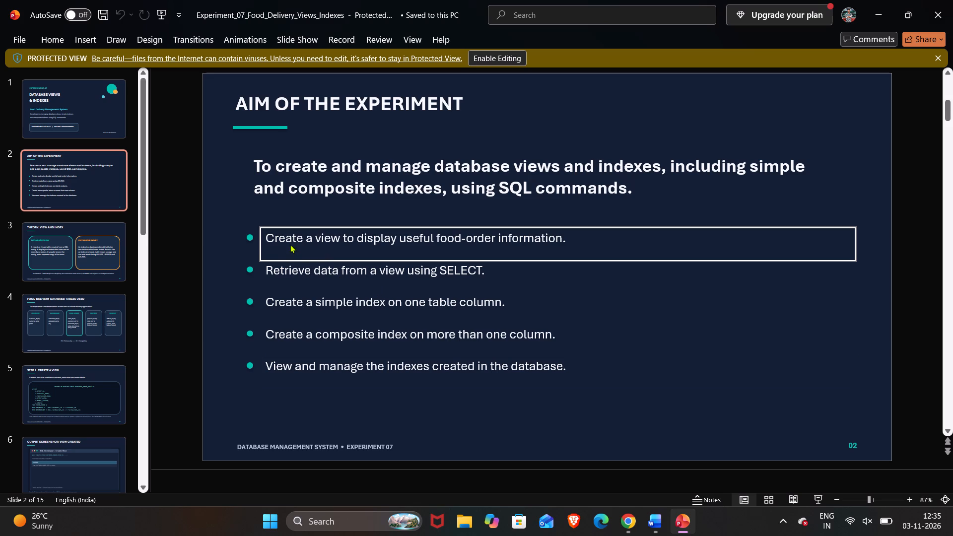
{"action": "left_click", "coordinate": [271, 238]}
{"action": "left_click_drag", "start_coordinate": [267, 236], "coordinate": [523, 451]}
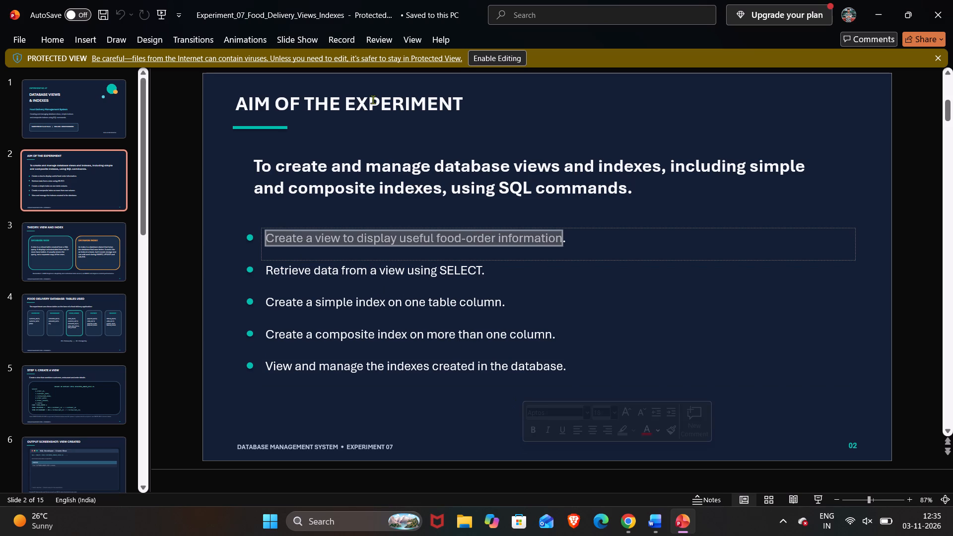
Enable editing of the Experiment_07_Food_Delivery_Views_Indexes presentation.
{"action": "left_click", "coordinate": [482, 53]}
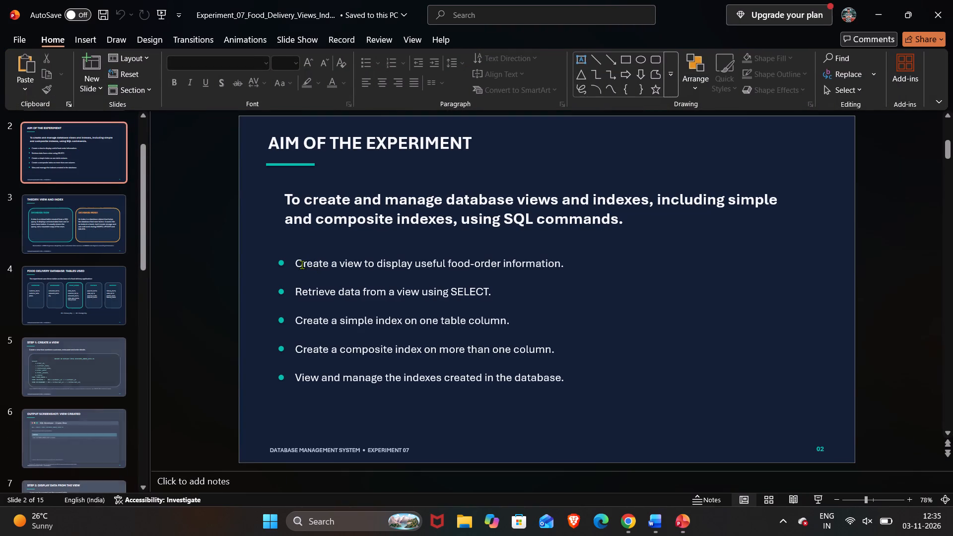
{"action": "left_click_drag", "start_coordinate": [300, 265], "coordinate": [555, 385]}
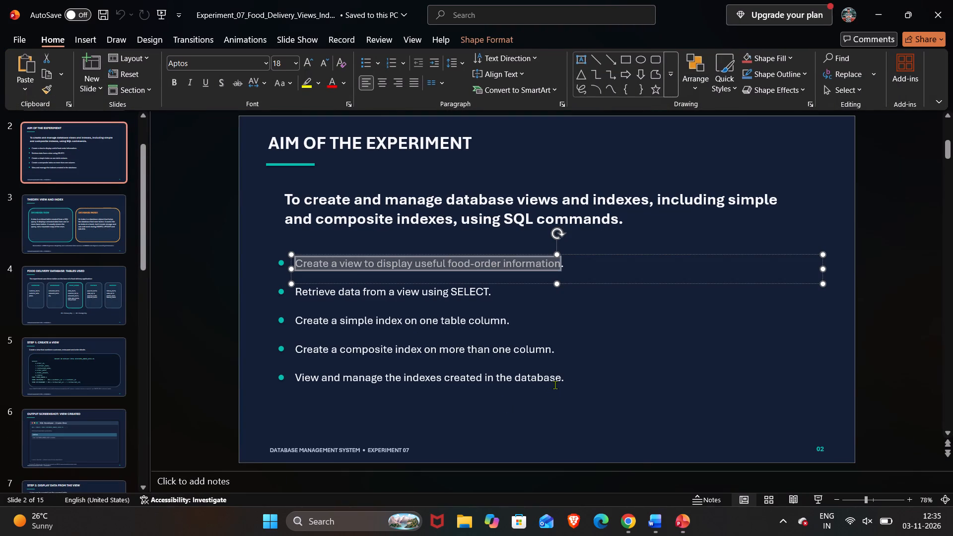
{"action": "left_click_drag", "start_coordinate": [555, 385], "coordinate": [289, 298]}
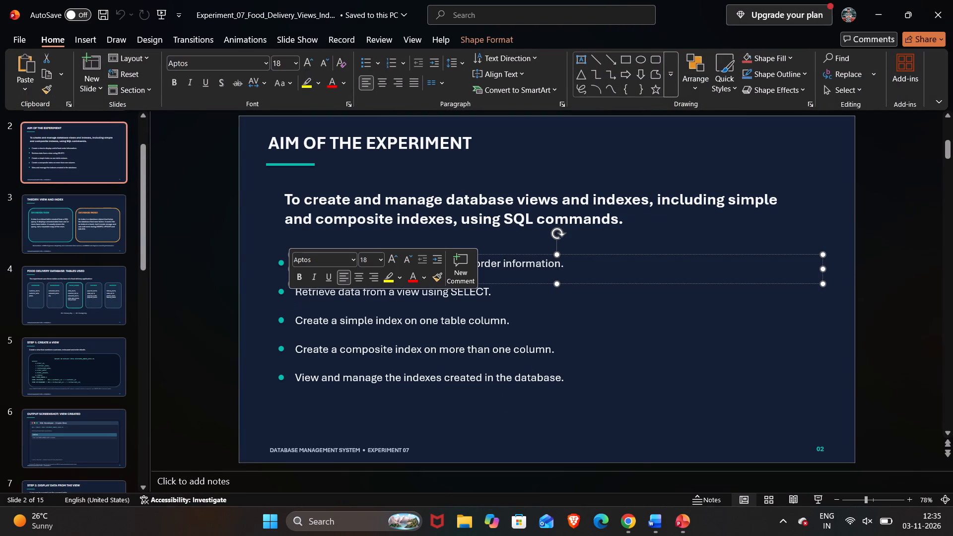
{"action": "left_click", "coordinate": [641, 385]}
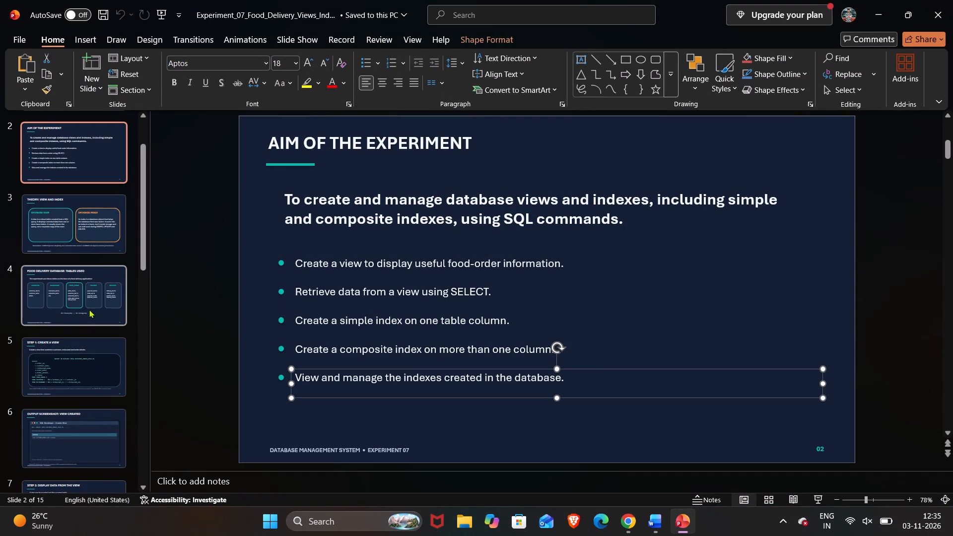
Copy the words CREATE A VIEW from slide 5's title to the Word document, below the aim points.
{"action": "left_click", "coordinate": [94, 218]}
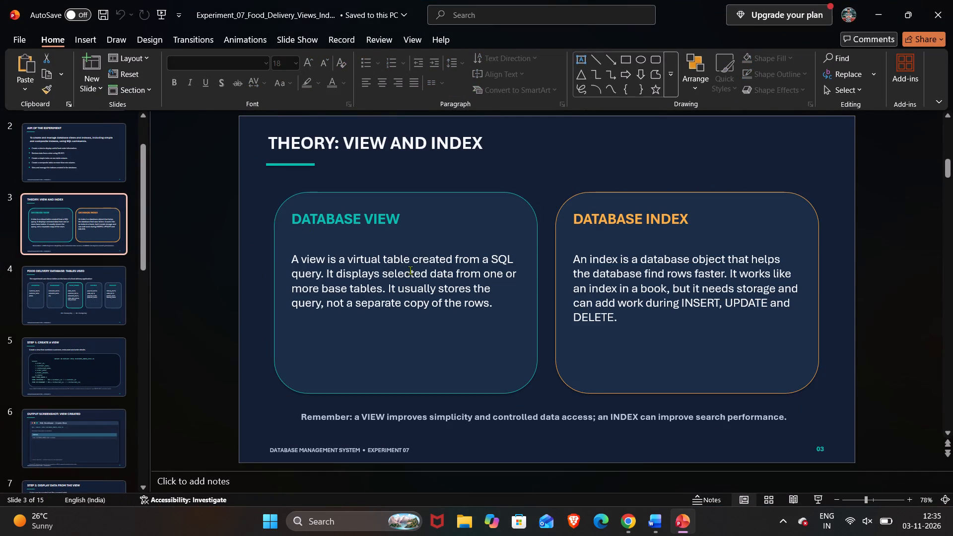
{"action": "left_click", "coordinate": [58, 290]}
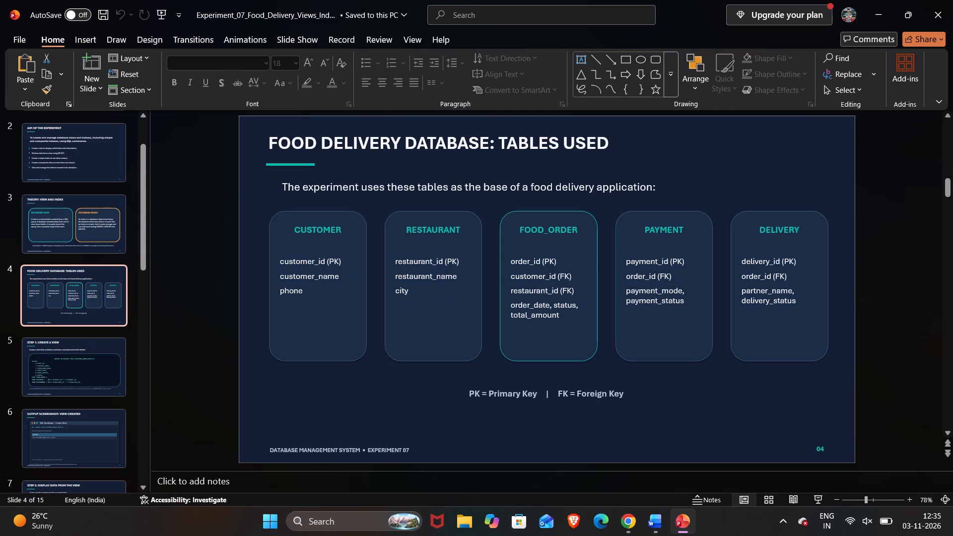
{"action": "left_click", "coordinate": [78, 368]}
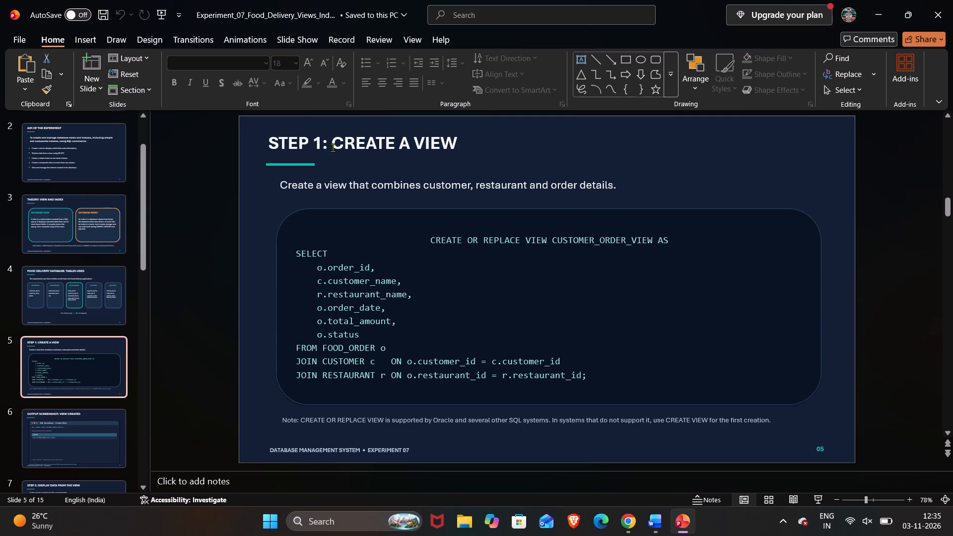
{"action": "left_click_drag", "start_coordinate": [333, 147], "coordinate": [471, 134]}
{"action": "key", "text": "ctrl+c"}
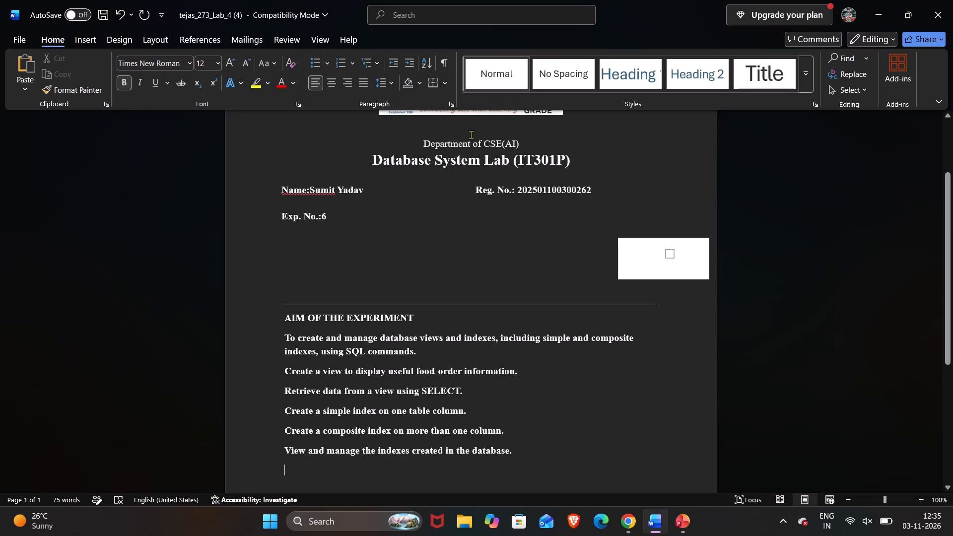
{"action": "key", "text": "ctrl+v"}
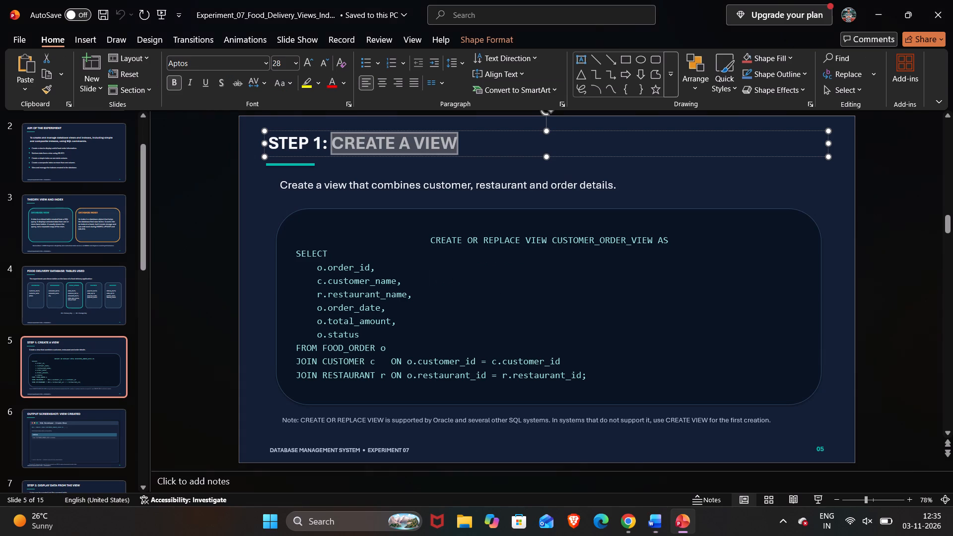
Copy the complete CREATE OR REPLACE VIEW CUSTOMER_ORDER_VIEW statement from slide 5 into the Word document, on a new line below CREATE A VIEW.
{"action": "left_click", "coordinate": [317, 260]}
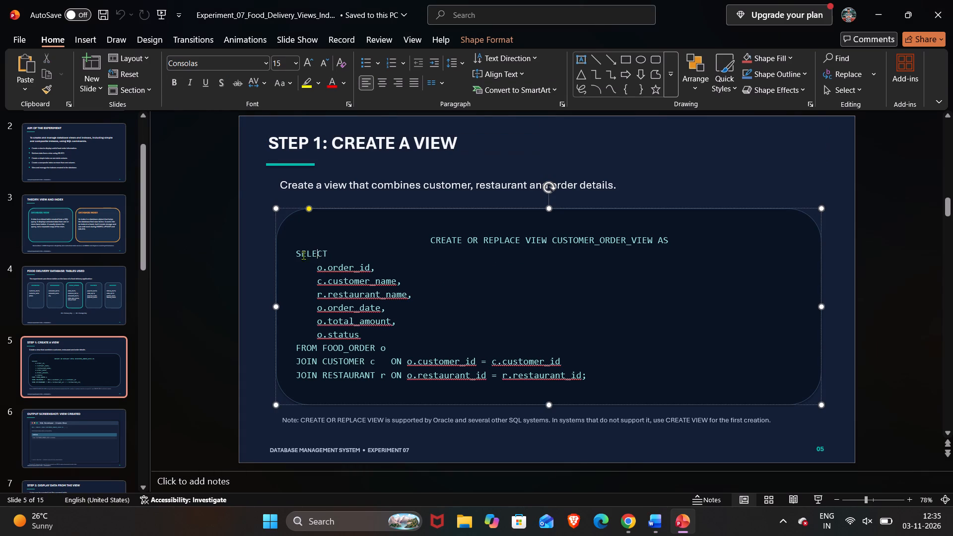
{"action": "left_click", "coordinate": [295, 248]}
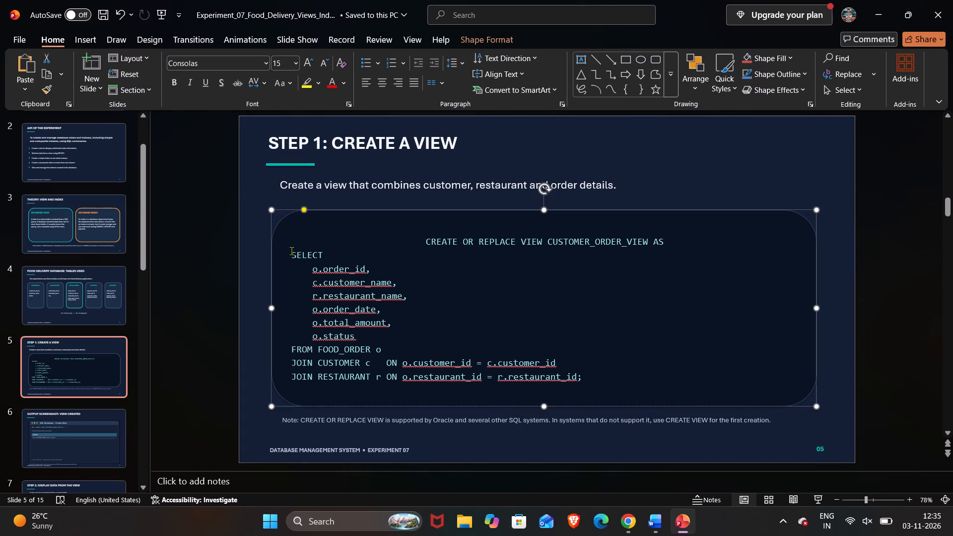
{"action": "left_click", "coordinate": [290, 254]}
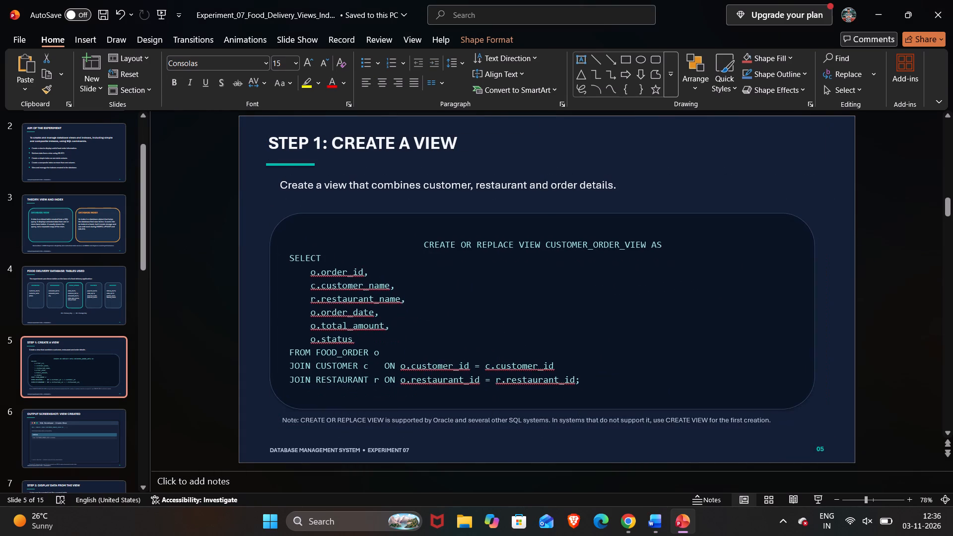
{"action": "key", "text": "ctrl+a"}
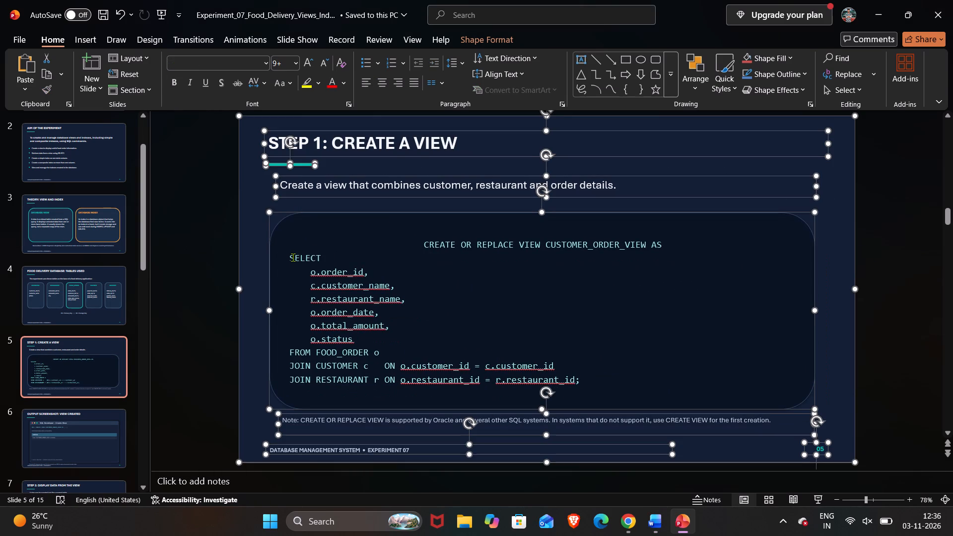
{"action": "left_click", "coordinate": [322, 322]}
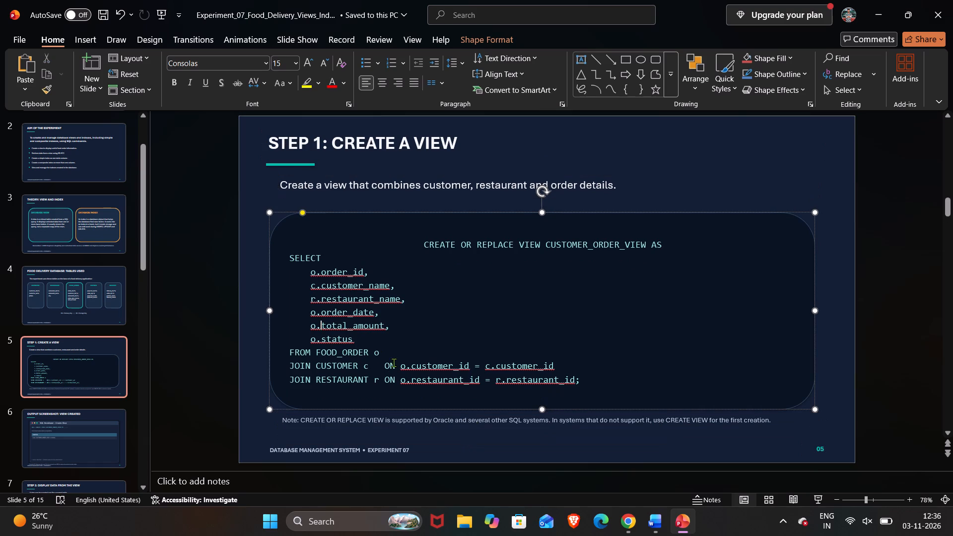
{"action": "left_click", "coordinate": [315, 331]}
{"action": "key", "text": "ctrl+a"}
{"action": "key", "text": "ctrl+c"}
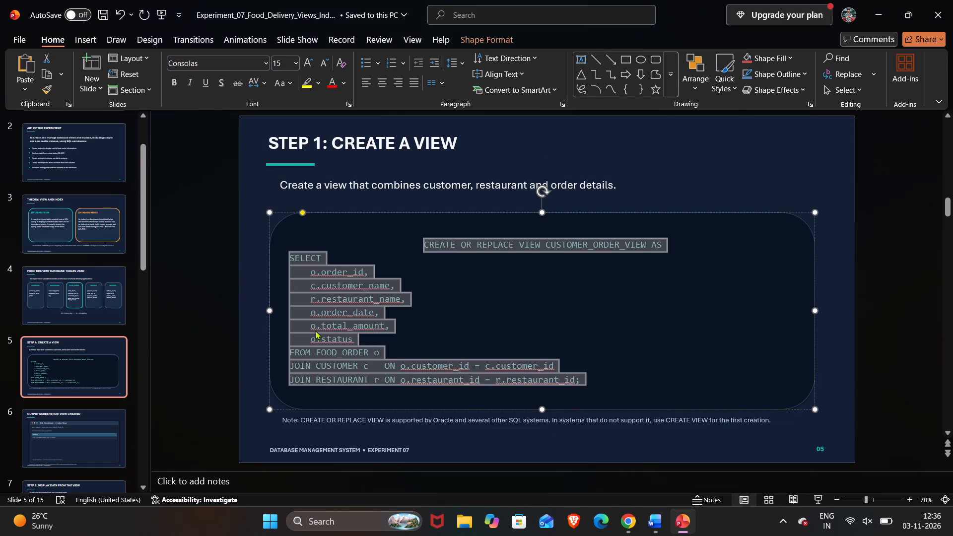
{"action": "key", "text": "Return"}
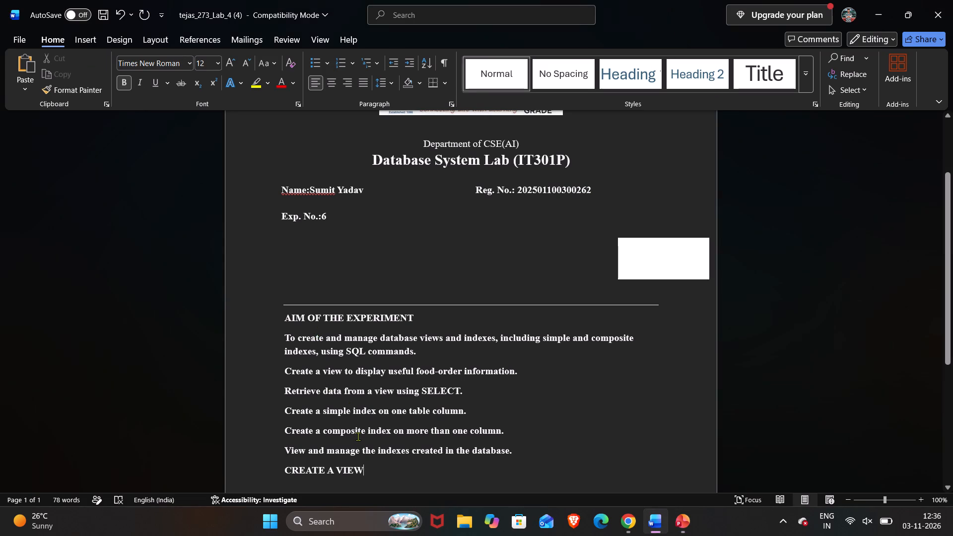
{"action": "key", "text": "ctrl+v"}
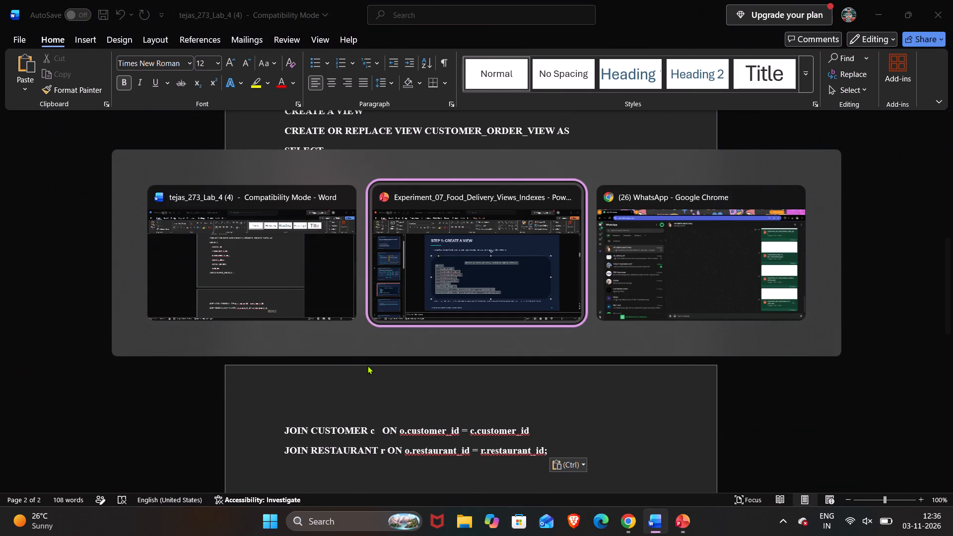
Go to slide 6 of the presentation and select its SQL Developer - Create View output picture.
{"action": "left_click", "coordinate": [405, 436]}
{"action": "scroll", "coordinate": [405, 436], "scroll_direction": "down", "scroll_amount": 1}
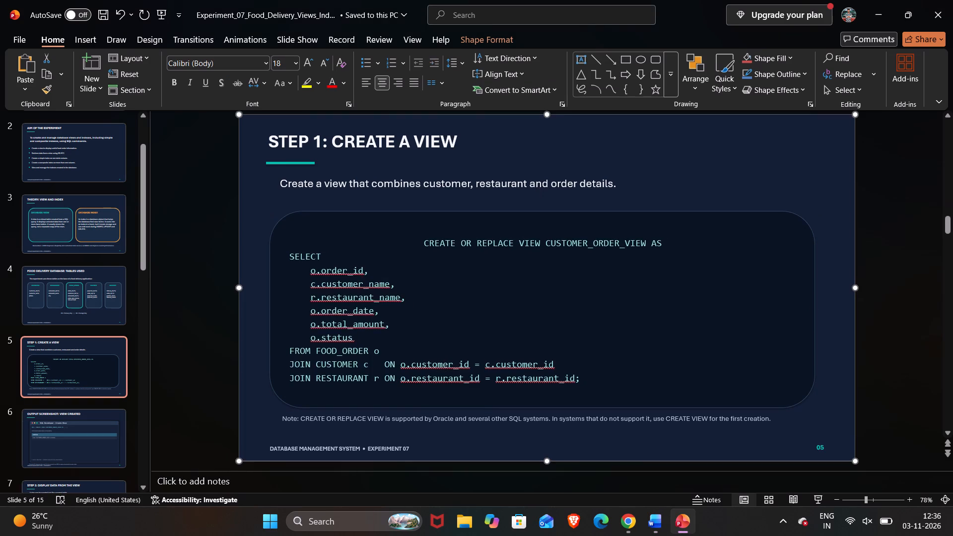
{"action": "scroll", "coordinate": [405, 436], "scroll_direction": "down", "scroll_amount": 2}
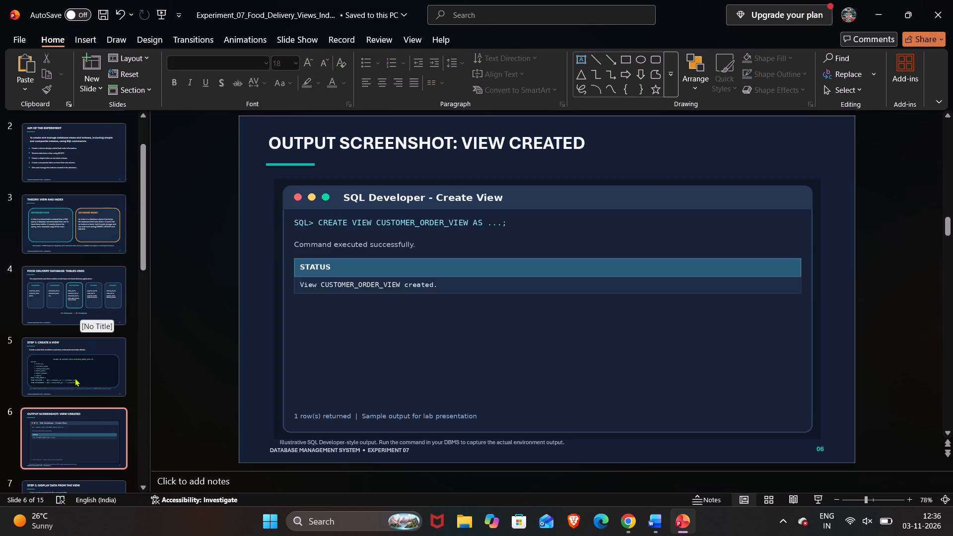
{"action": "left_click", "coordinate": [63, 443]}
{"action": "left_click", "coordinate": [375, 247]}
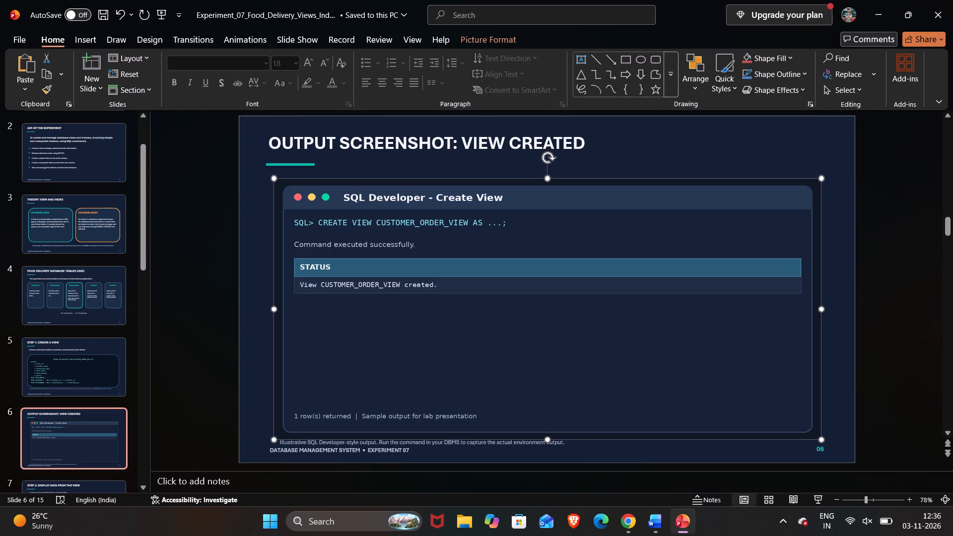
{"action": "key", "text": "super+period"}
{"action": "key", "text": "super+semicolon"}
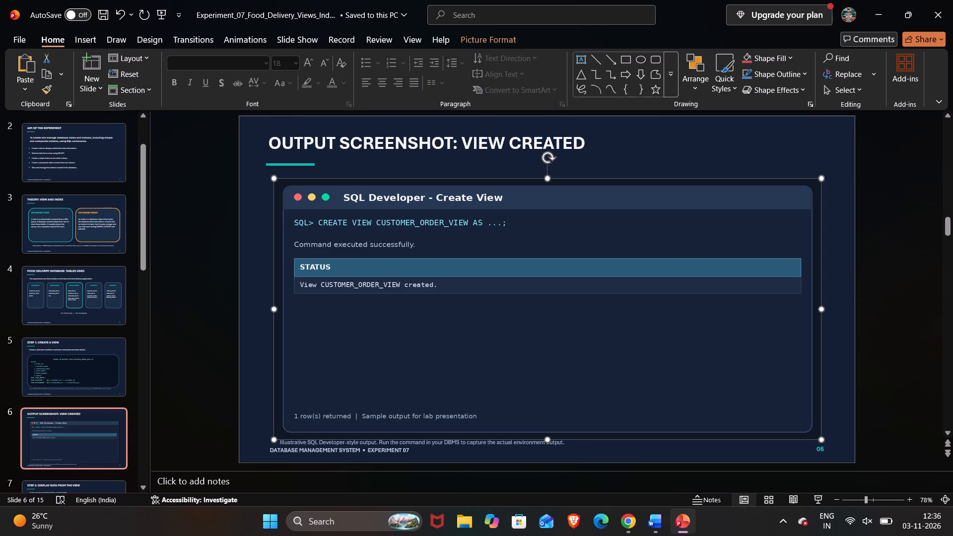
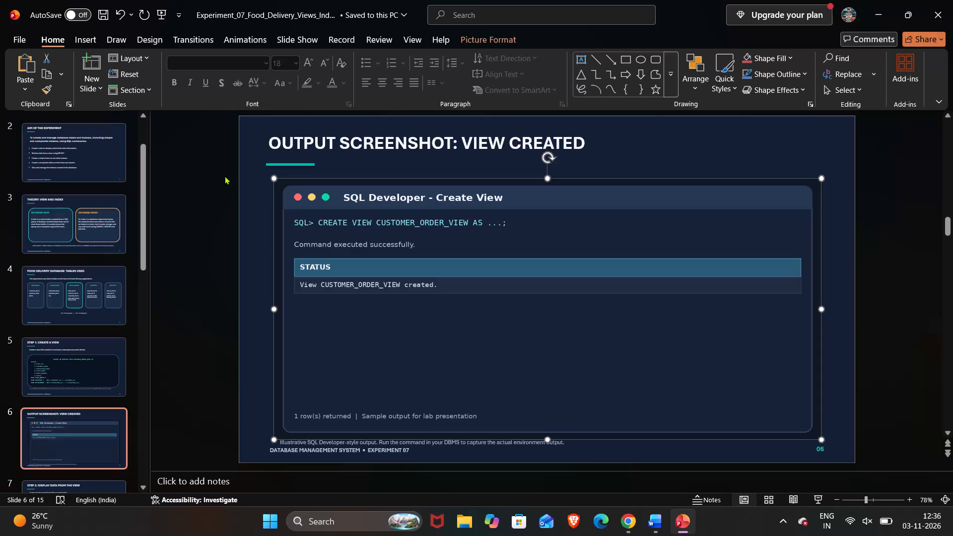
Copy slide 6's title OUTPUT SCREENSHOT: VIEW CREATED into the Word document, on its own line below the JOIN RESTAURANT line.
{"action": "left_click", "coordinate": [283, 151]}
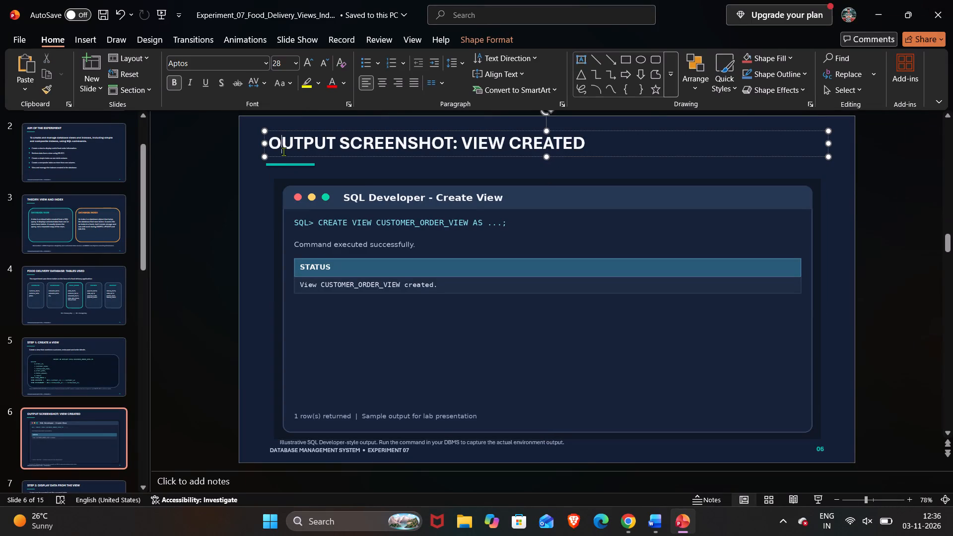
{"action": "left_click_drag", "start_coordinate": [272, 144], "coordinate": [621, 162]}
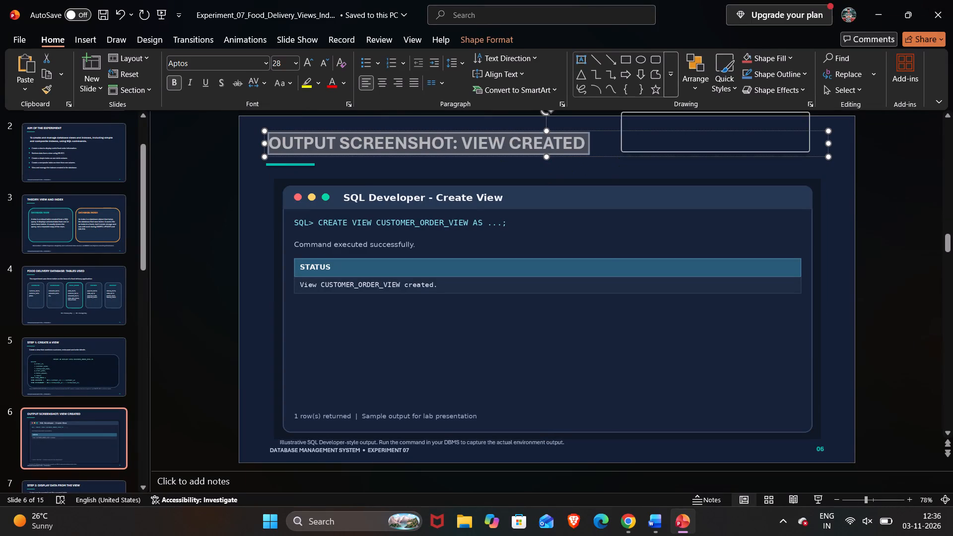
{"action": "key", "text": "ctrl+c"}
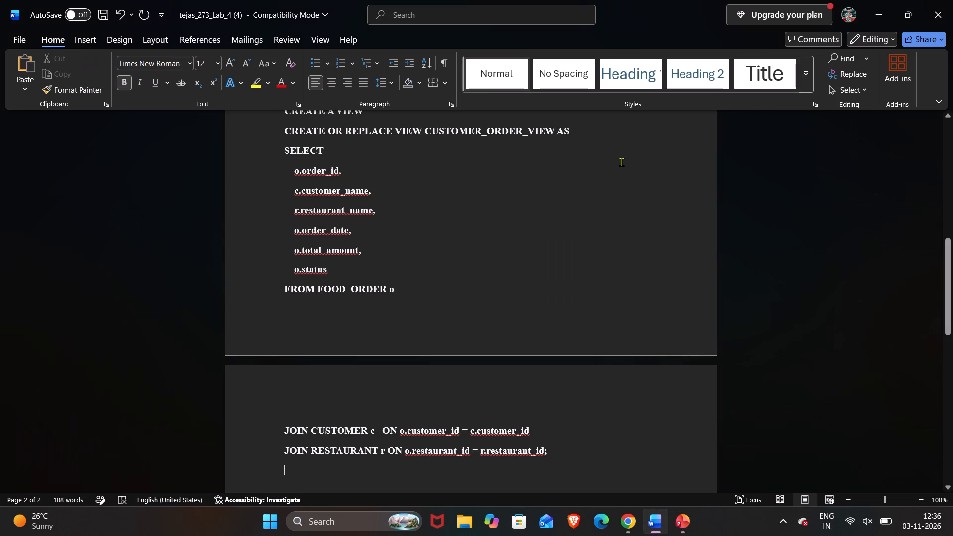
{"action": "key", "text": "BackSpace"}
{"action": "key", "text": "ctrl+v"}
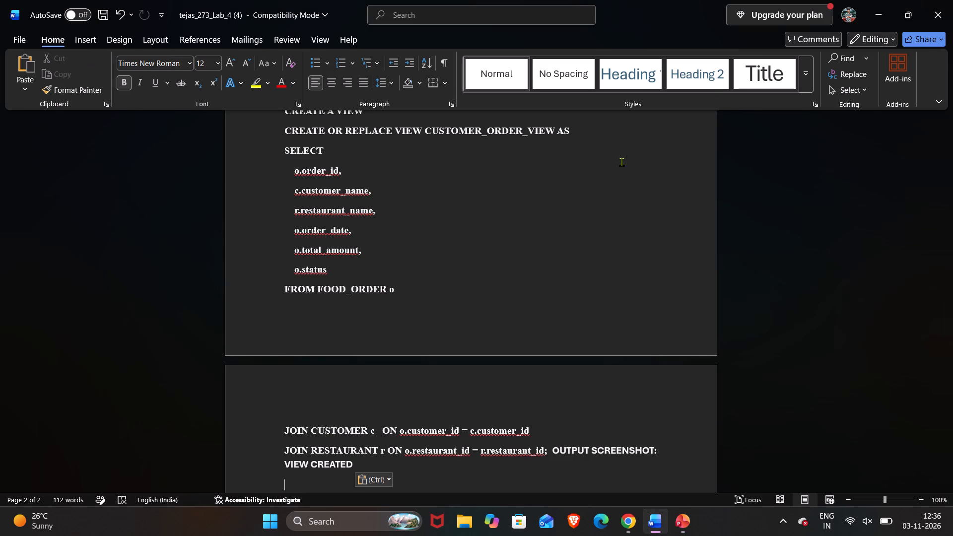
{"action": "left_click", "coordinate": [549, 454]}
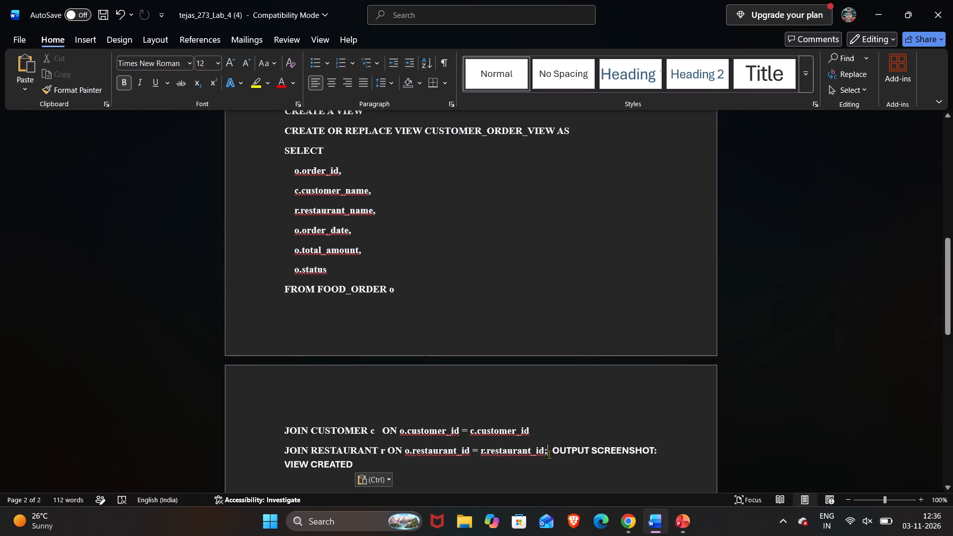
{"action": "key", "text": "Return"}
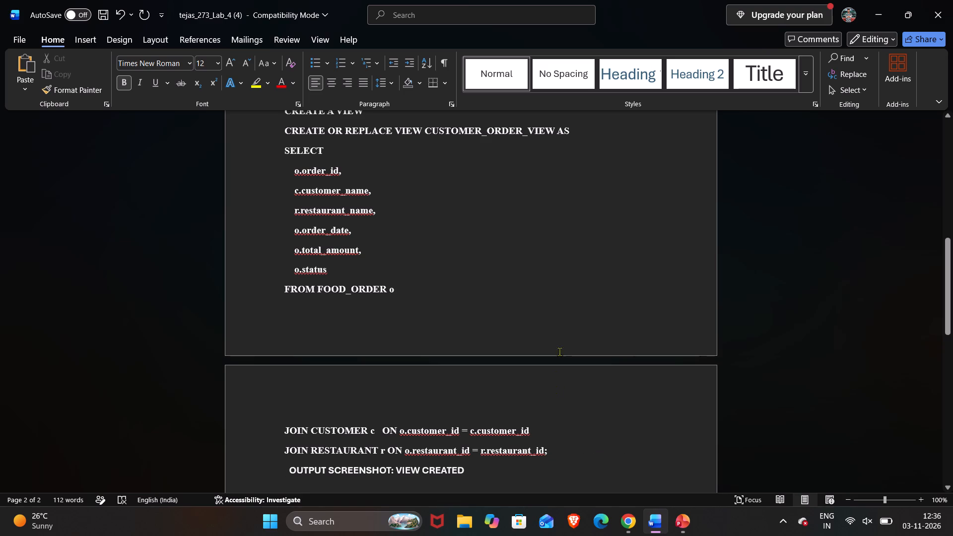
Copy the SQL Developer - Create View output picture from slide 6 into the Word document, below the OUTPUT SCREENSHOT: VIEW CREATED heading.
{"action": "scroll", "coordinate": [435, 345], "scroll_direction": "right", "scroll_amount": 1}
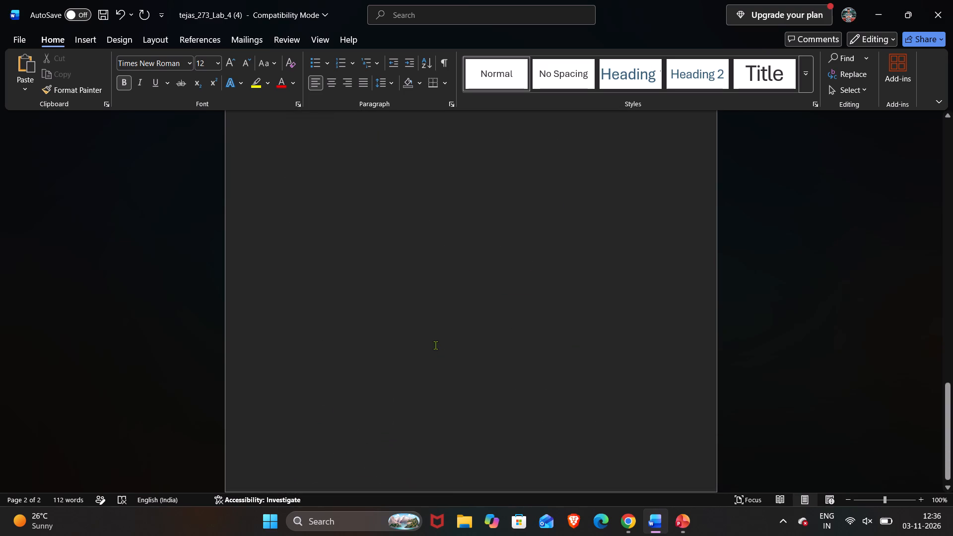
{"action": "scroll", "coordinate": [435, 345], "scroll_direction": "up", "scroll_amount": 2}
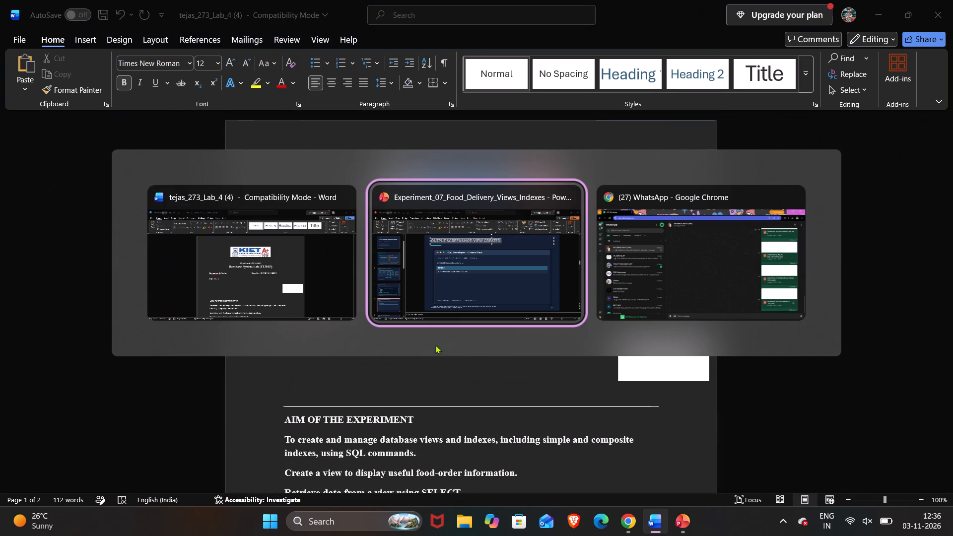
{"action": "left_click", "coordinate": [417, 285]}
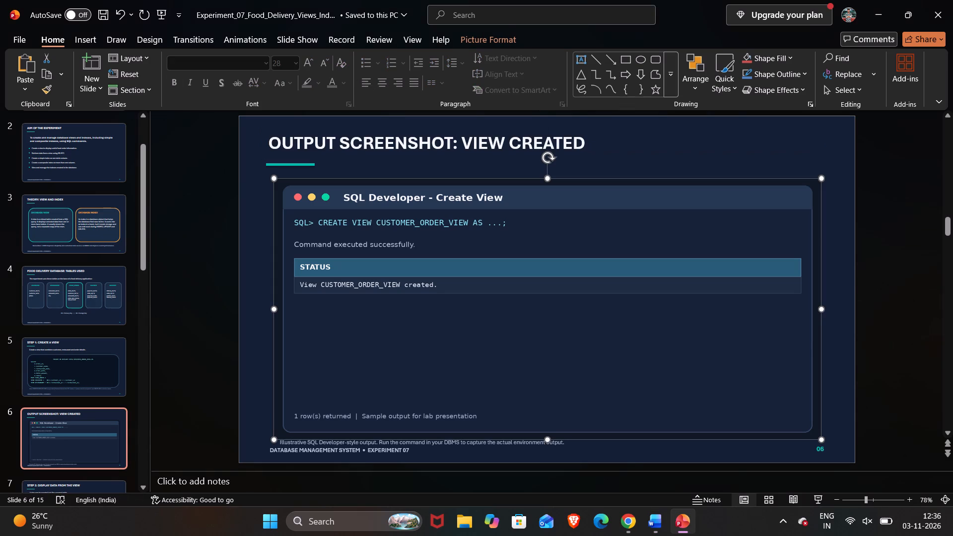
{"action": "key", "text": "ctrl+c"}
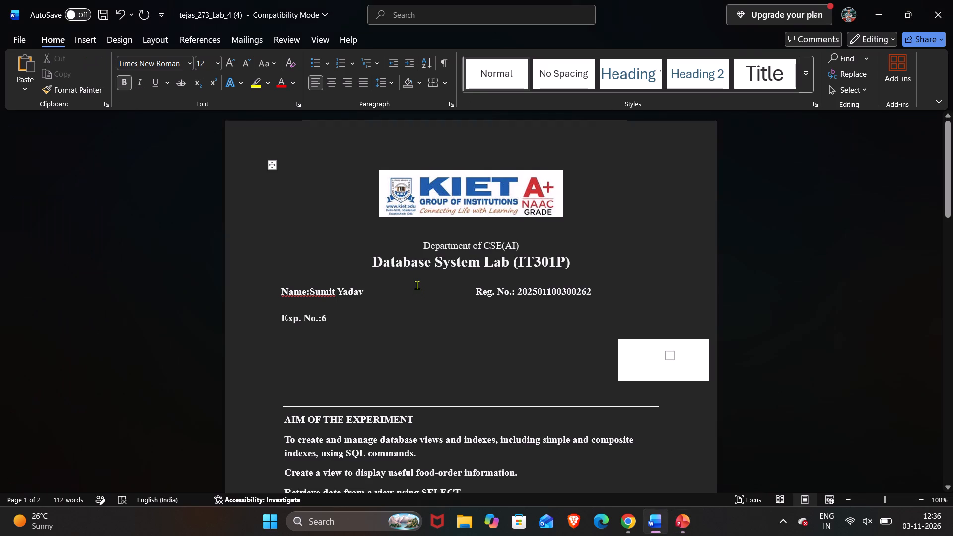
{"action": "scroll", "coordinate": [417, 285], "scroll_direction": "down", "scroll_amount": 2}
{"action": "scroll", "coordinate": [417, 285], "scroll_direction": "up", "scroll_amount": 1}
{"action": "scroll", "coordinate": [417, 285], "scroll_direction": "down", "scroll_amount": 1}
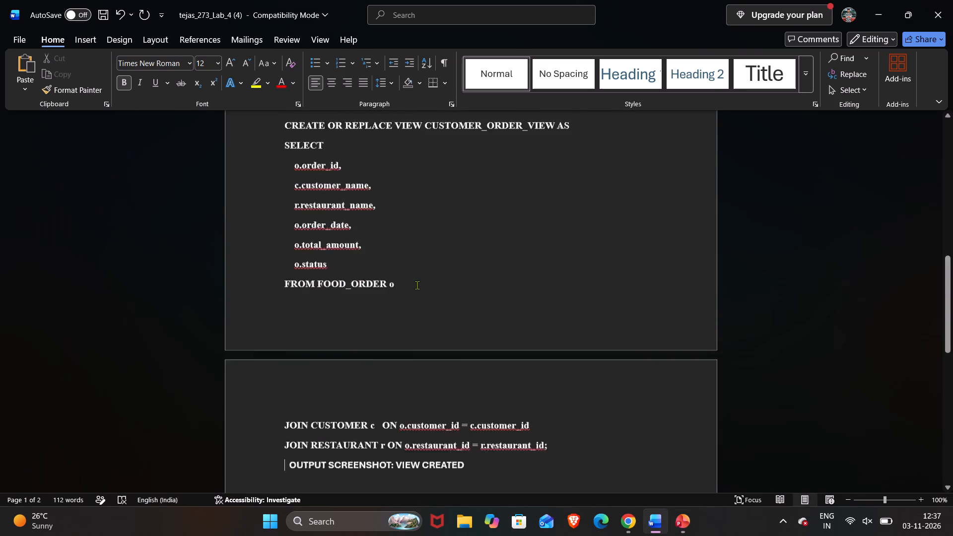
{"action": "scroll", "coordinate": [417, 285], "scroll_direction": "down", "scroll_amount": 2}
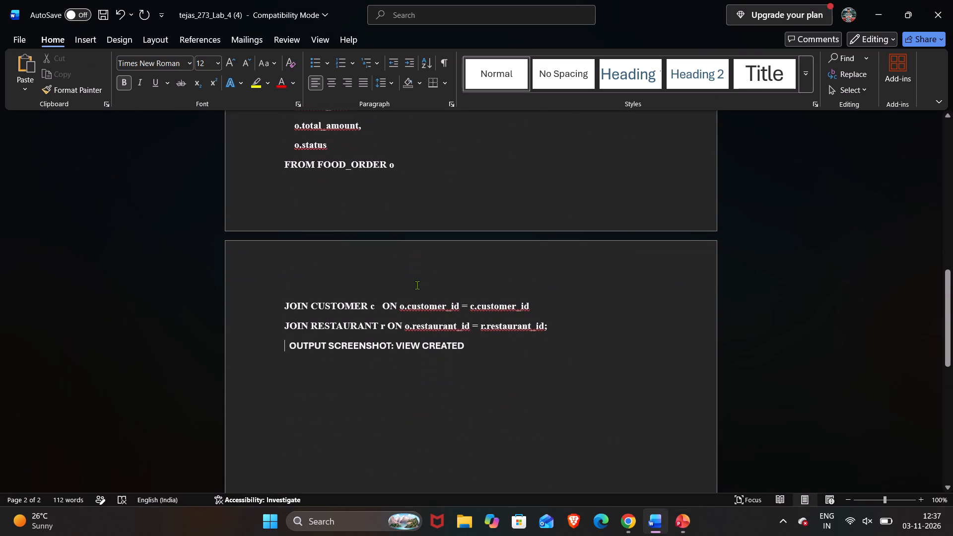
{"action": "left_click", "coordinate": [478, 341]}
{"action": "key", "text": "Return"}
{"action": "key", "text": "ctrl+v"}
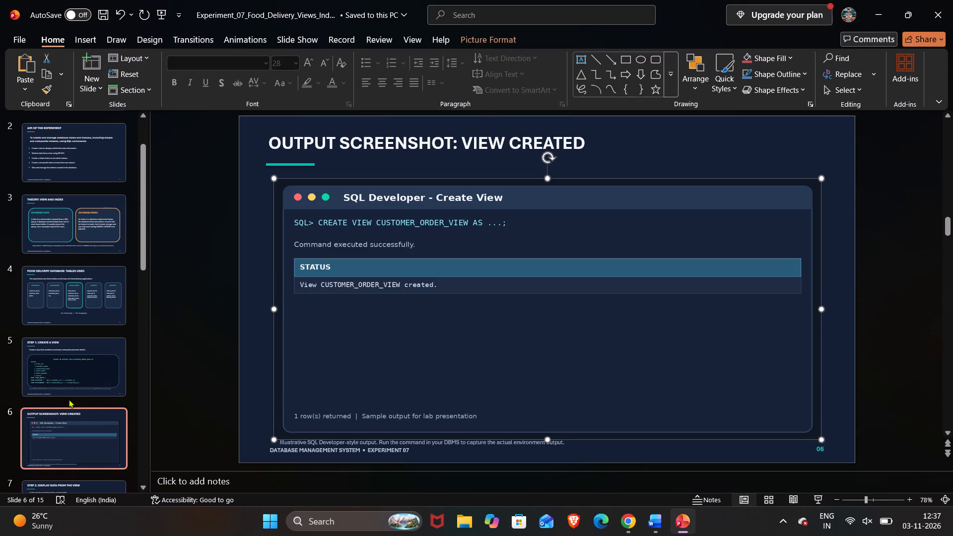
Copy slide 7's title STEP 2: DISPLAY DATA FROM THE VIEW into the Word document, on a new line below the Create View picture.
{"action": "left_click", "coordinate": [75, 422]}
{"action": "scroll", "coordinate": [75, 422], "scroll_direction": "up", "scroll_amount": 1}
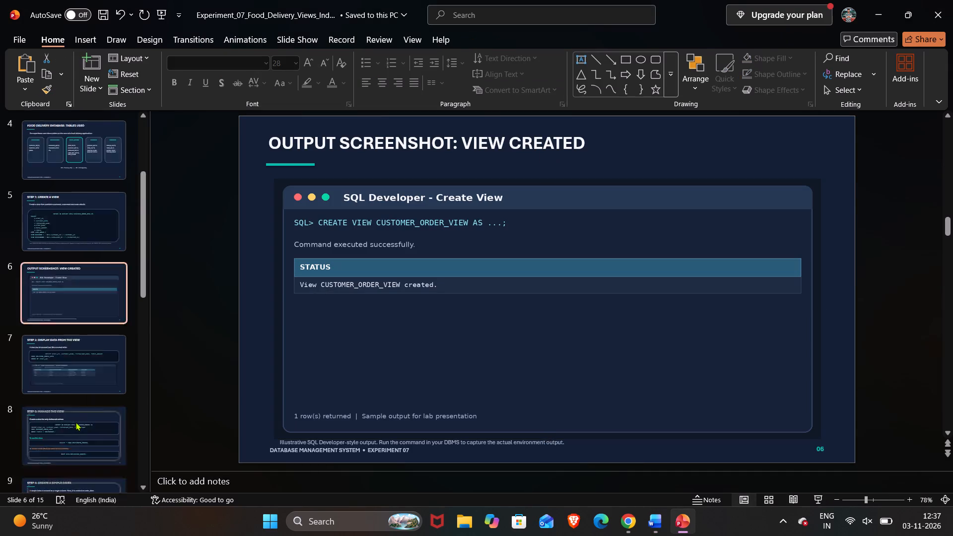
{"action": "scroll", "coordinate": [75, 422], "scroll_direction": "up", "scroll_amount": 2}
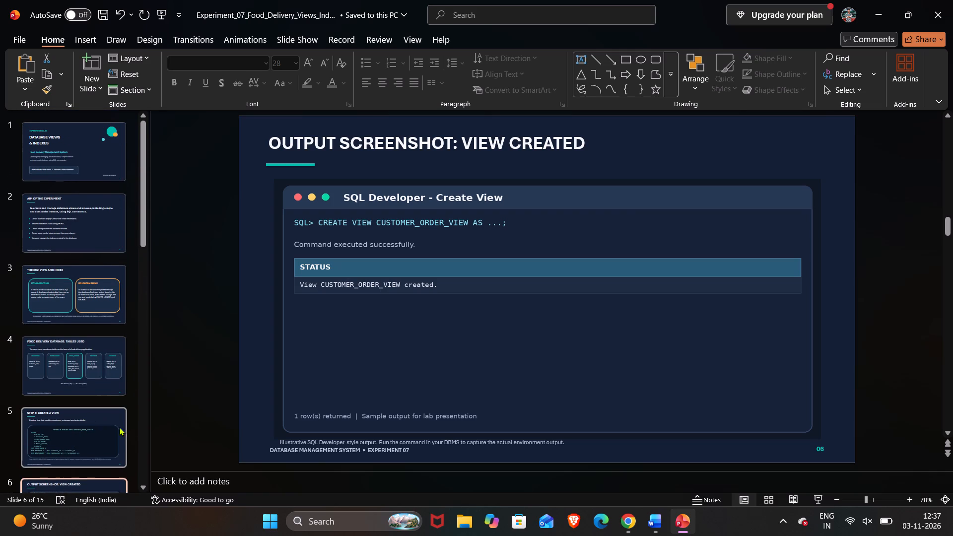
{"action": "left_click", "coordinate": [87, 378]}
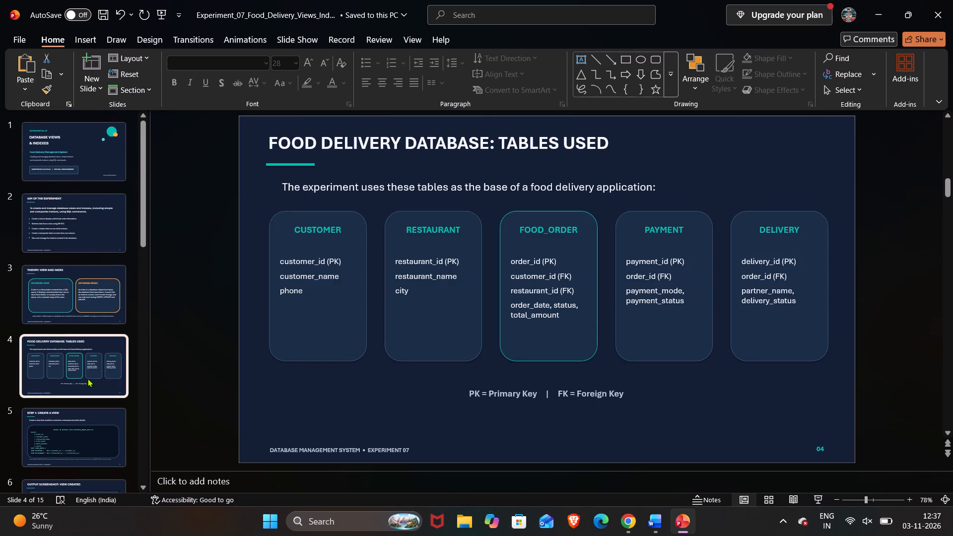
{"action": "left_click", "coordinate": [84, 428]}
{"action": "left_click", "coordinate": [77, 479]}
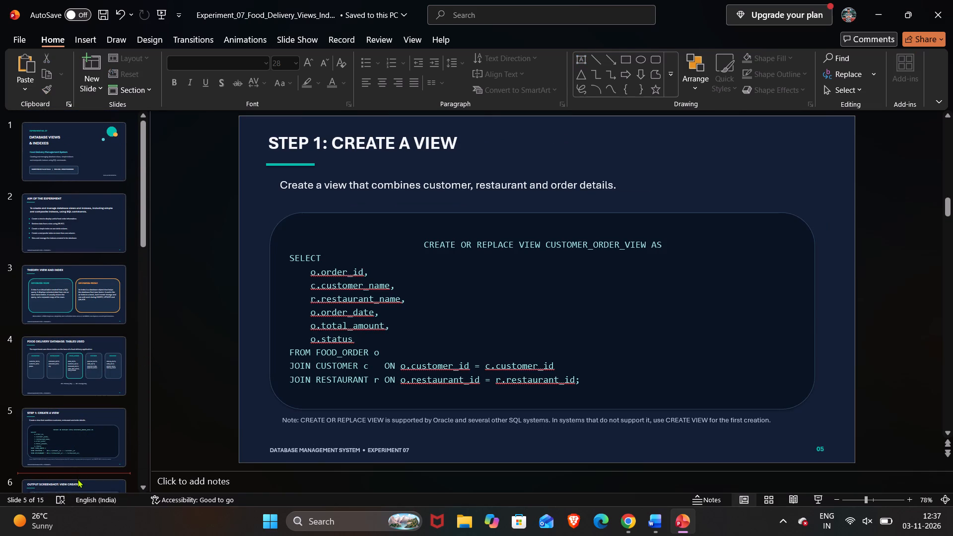
{"action": "left_click", "coordinate": [141, 487]}
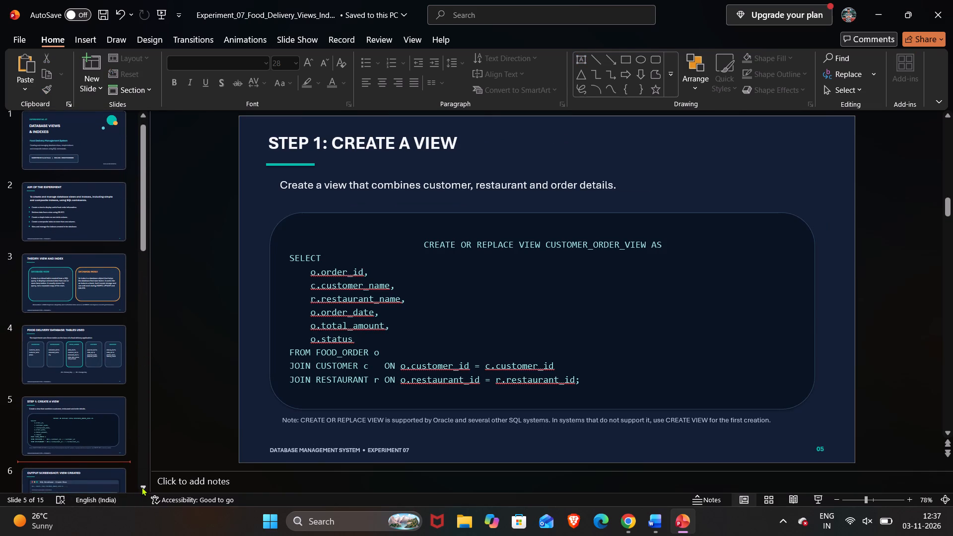
{"action": "triple_click", "coordinate": [141, 487]}
{"action": "triple_click", "coordinate": [141, 487]}
{"action": "double_click", "coordinate": [141, 487]}
{"action": "left_click_drag", "start_coordinate": [141, 487], "coordinate": [56, 454]}
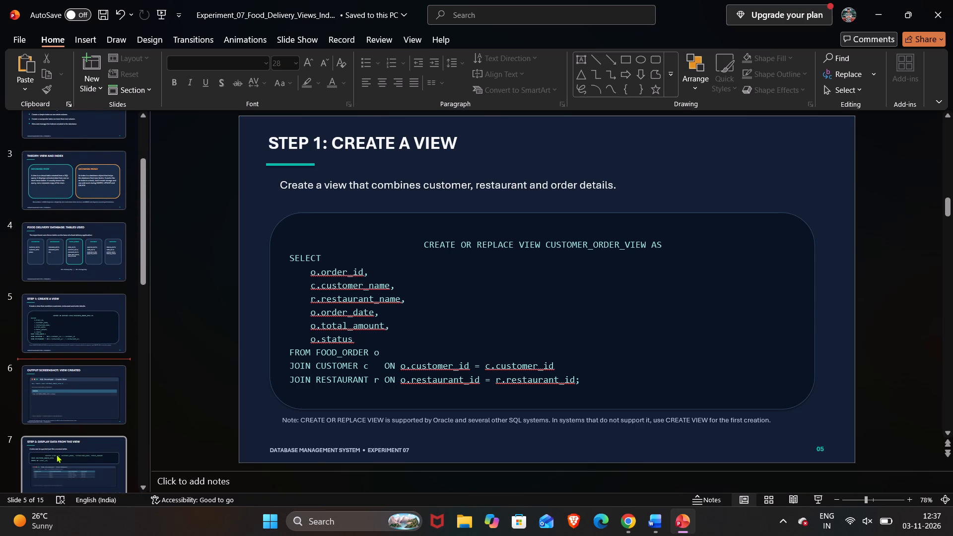
{"action": "left_click", "coordinate": [56, 454]}
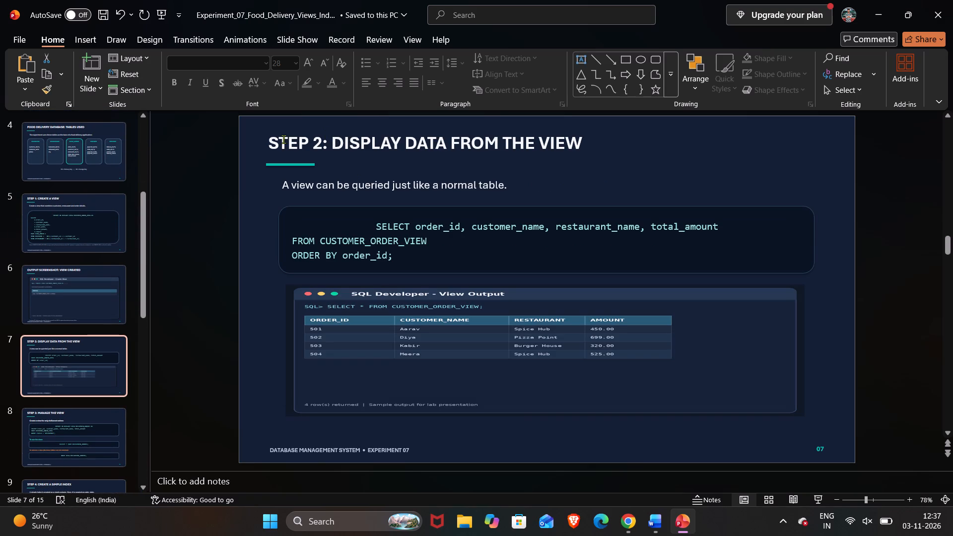
{"action": "left_click_drag", "start_coordinate": [270, 140], "coordinate": [566, 124]}
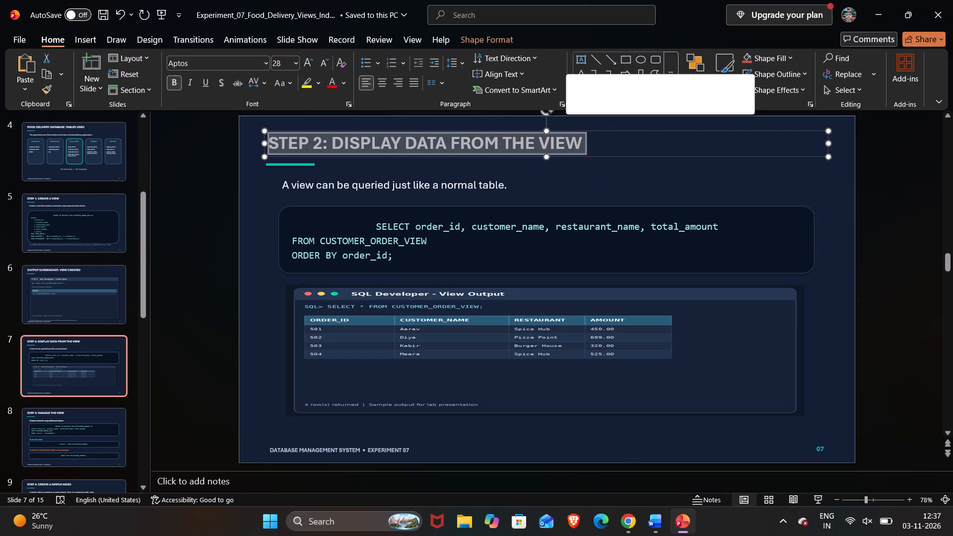
{"action": "key", "text": "ctrl+c"}
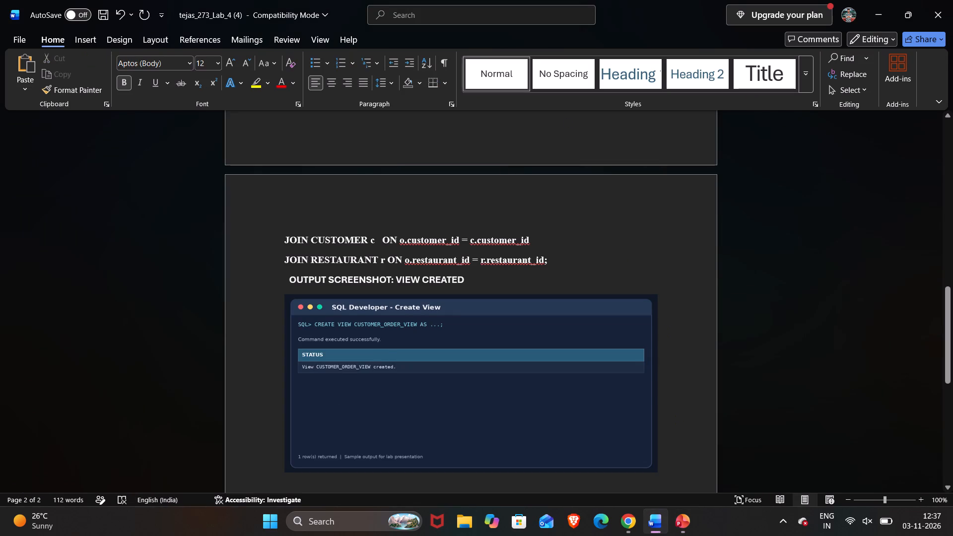
{"action": "key", "text": "Return"}
{"action": "key", "text": "ctrl+v"}
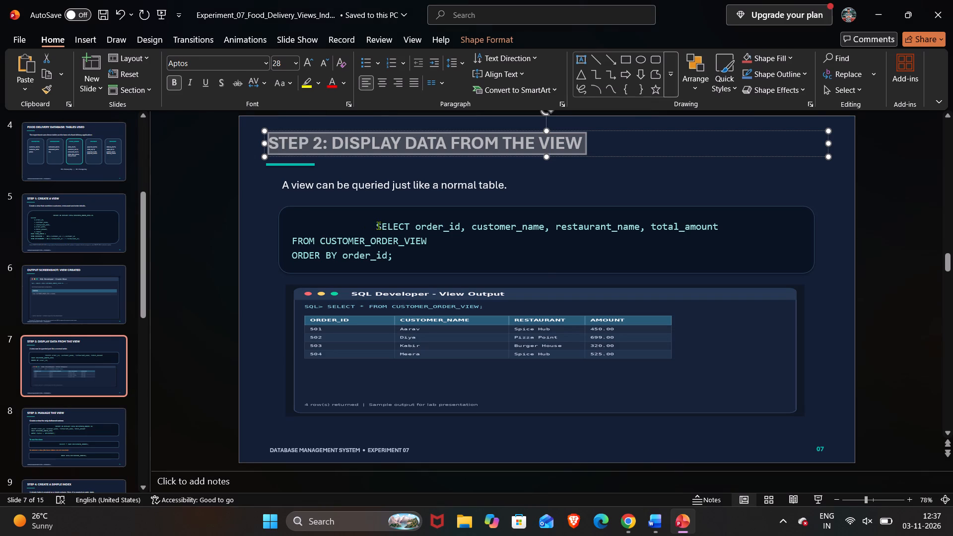
Copy the complete SELECT statement on CUSTOMER_ORDER_VIEW from slide 7 into the Word document, below the STEP 2 heading.
{"action": "left_click_drag", "start_coordinate": [378, 225], "coordinate": [405, 266]}
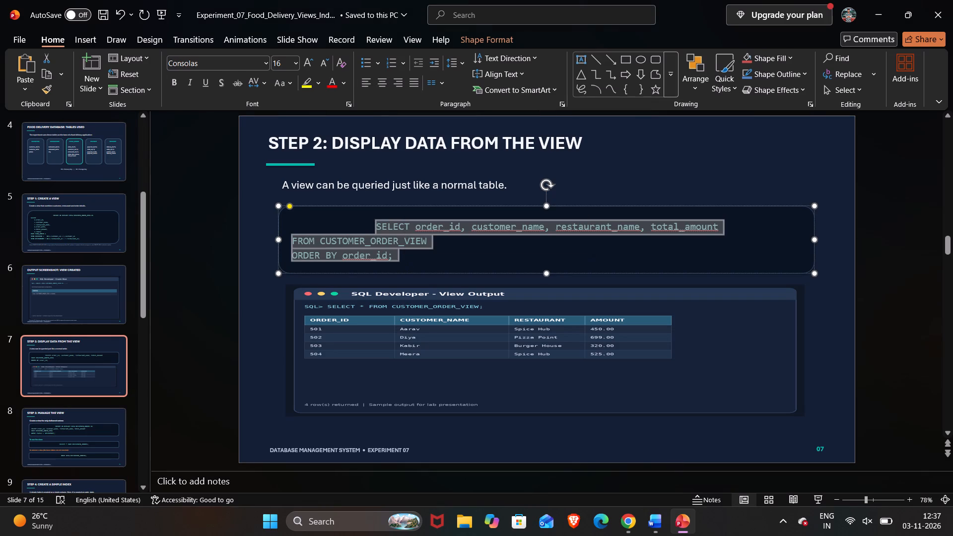
{"action": "key", "text": "ctrl+c"}
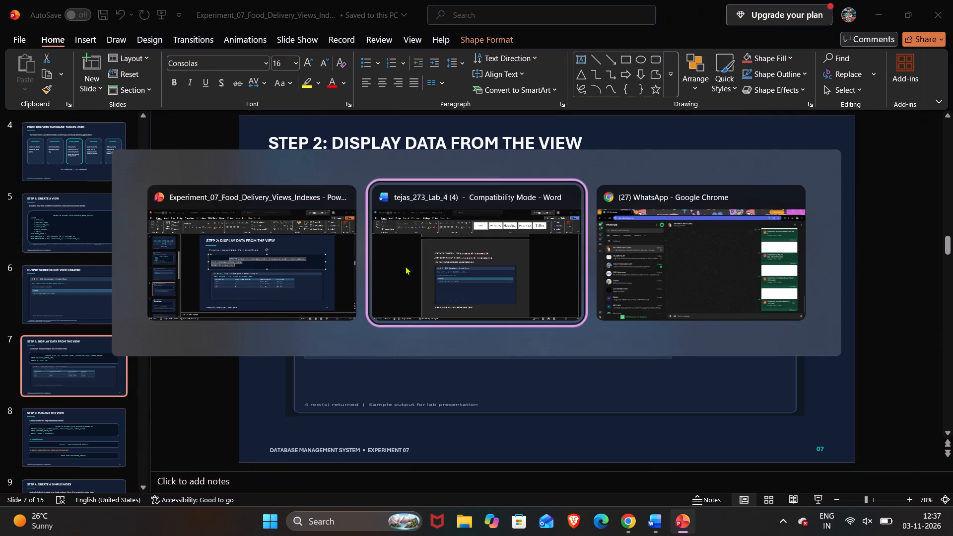
{"action": "key", "text": "ctrl+v"}
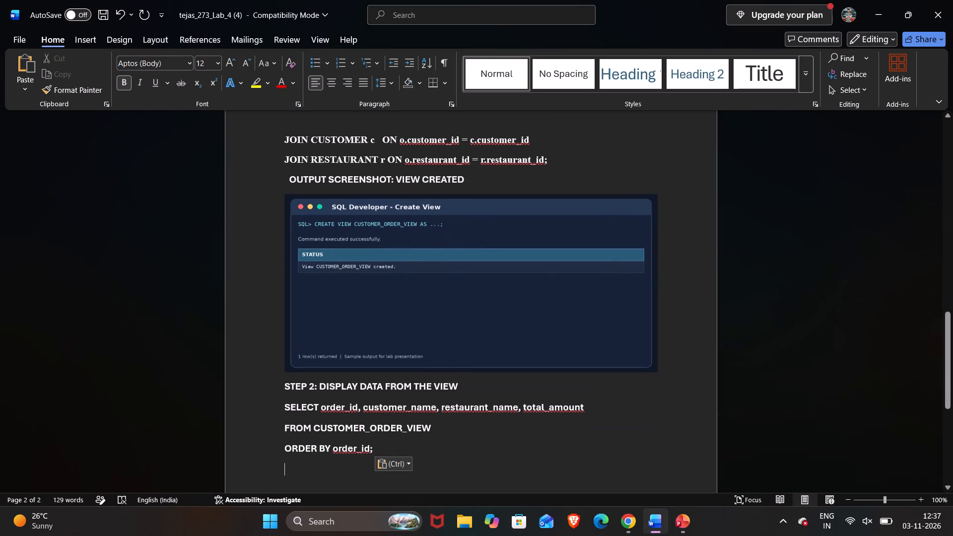
Copy the SQL Developer - View Output picture from slide 7 into the Word document, below the ORDER BY order_id; line.
{"action": "left_click", "coordinate": [407, 355]}
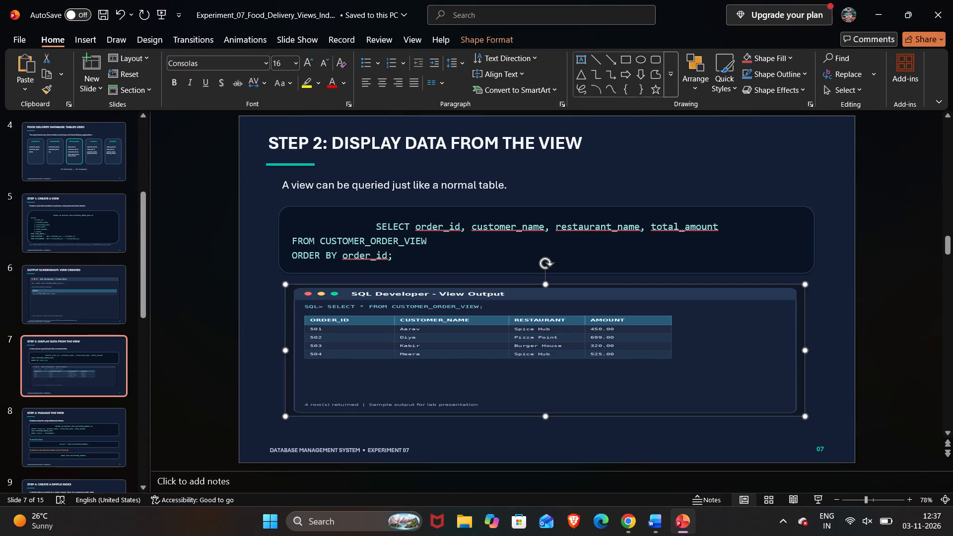
{"action": "key", "text": "ctrl+c"}
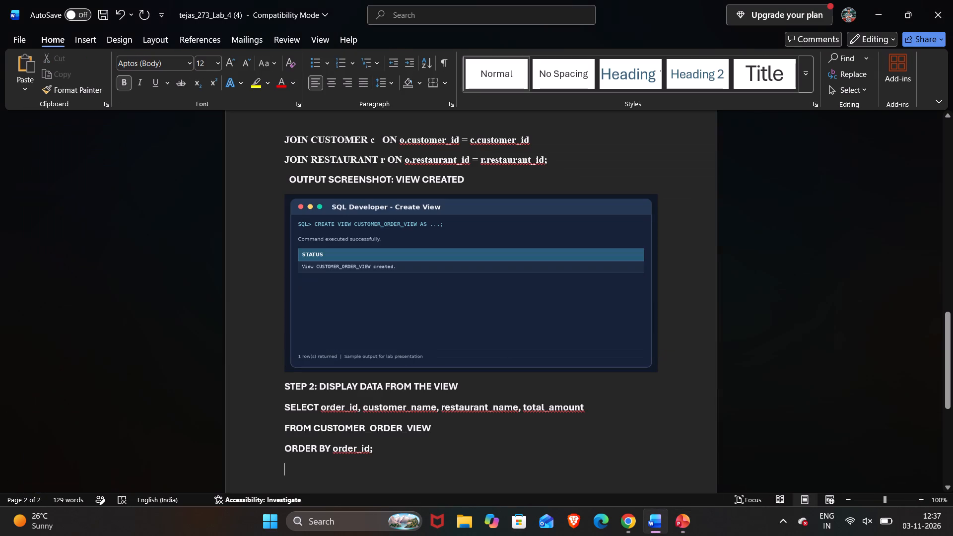
{"action": "key", "text": "ctrl+v"}
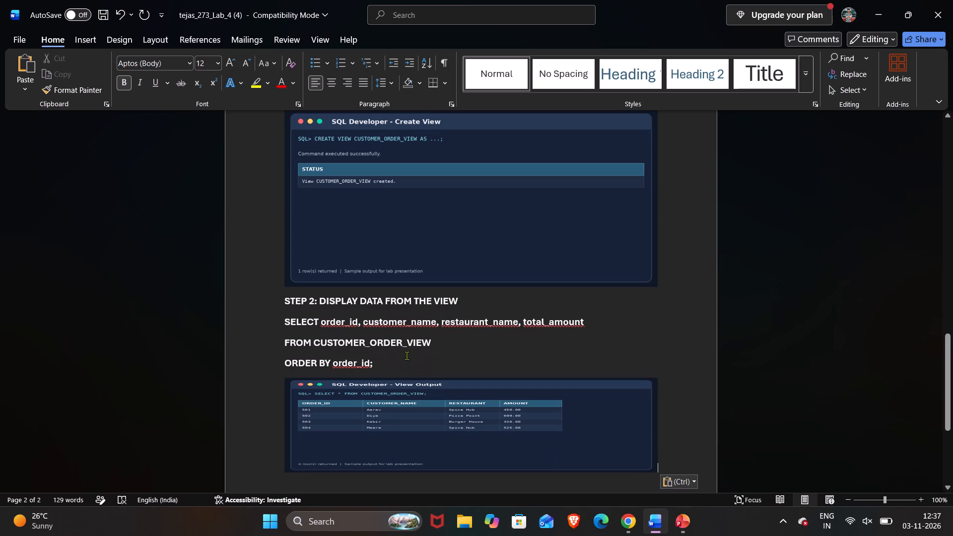
Change the Exp. No. in the Word document's header details to 7.
{"action": "scroll", "coordinate": [407, 355], "scroll_direction": "up", "scroll_amount": 6}
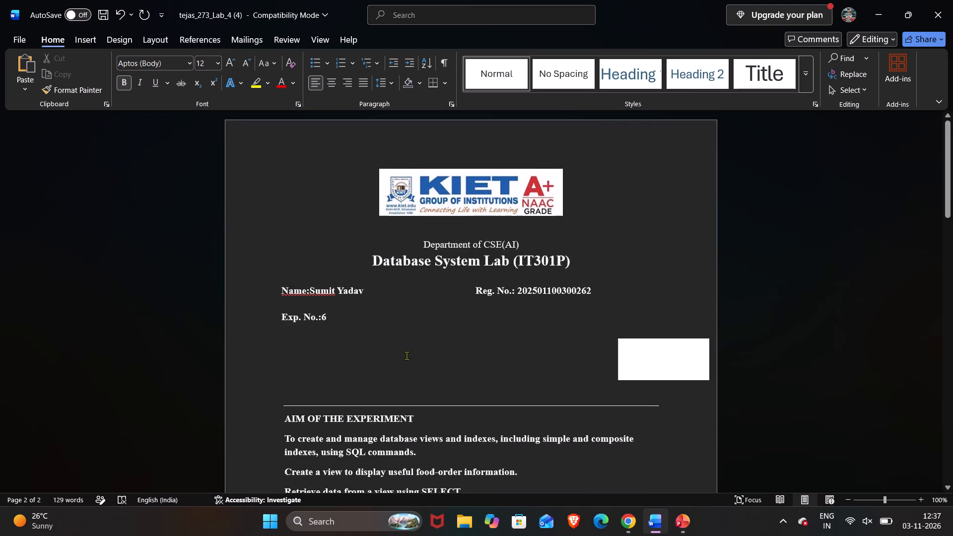
{"action": "scroll", "coordinate": [407, 355], "scroll_direction": "right", "scroll_amount": 1}
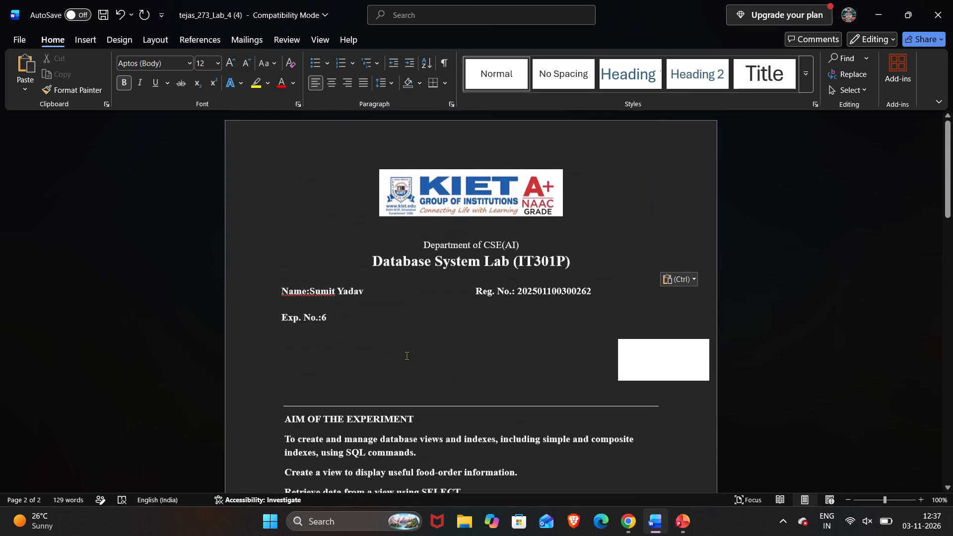
{"action": "left_click", "coordinate": [331, 322]}
{"action": "key", "text": "BackSpace"}
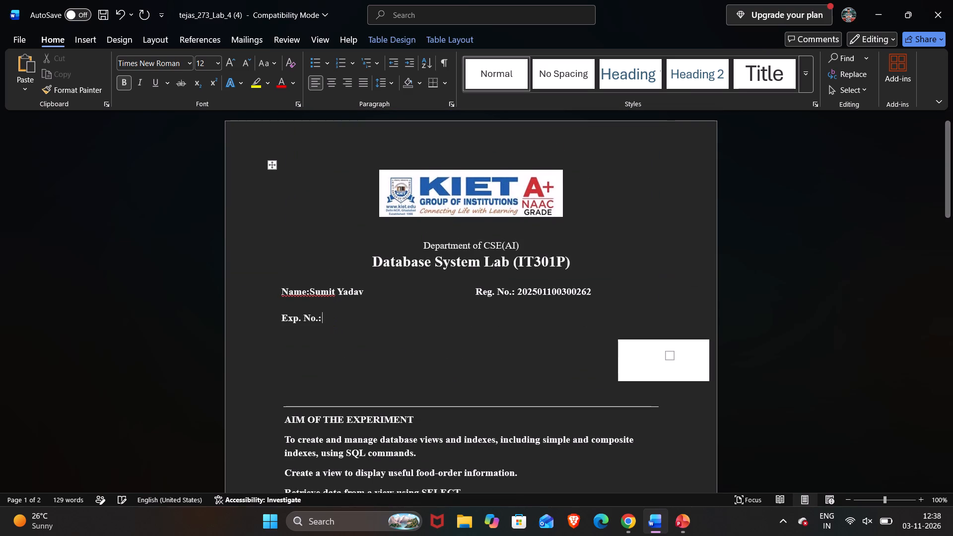
{"action": "key", "text": "7"}
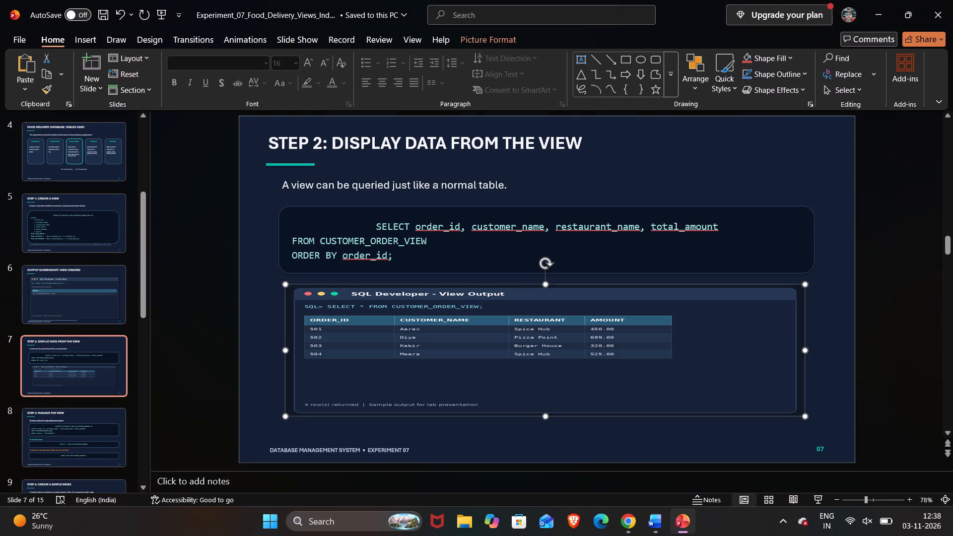
Copy slide 8's title STEP 3: MANAGE THE VIEW into the Word document, on a new line below the View Output picture.
{"action": "left_click", "coordinate": [78, 433]}
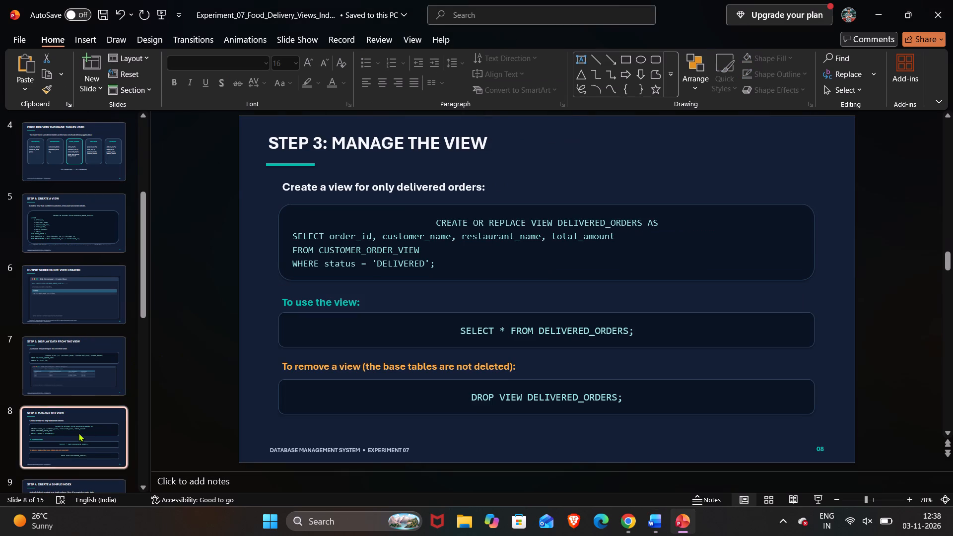
{"action": "left_click_drag", "start_coordinate": [269, 143], "coordinate": [530, 125]}
{"action": "key", "text": "ctrl+c"}
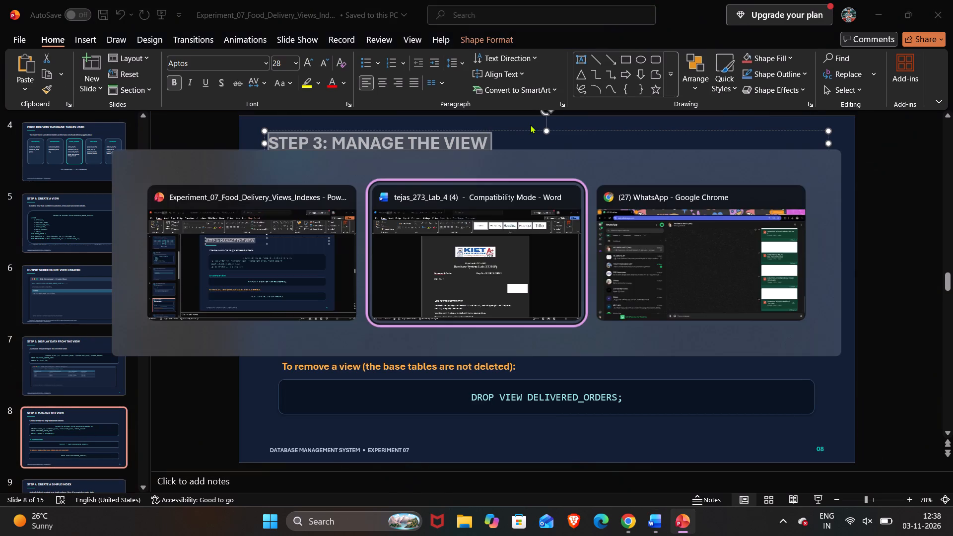
{"action": "scroll", "coordinate": [545, 303], "scroll_direction": "down", "scroll_amount": 2}
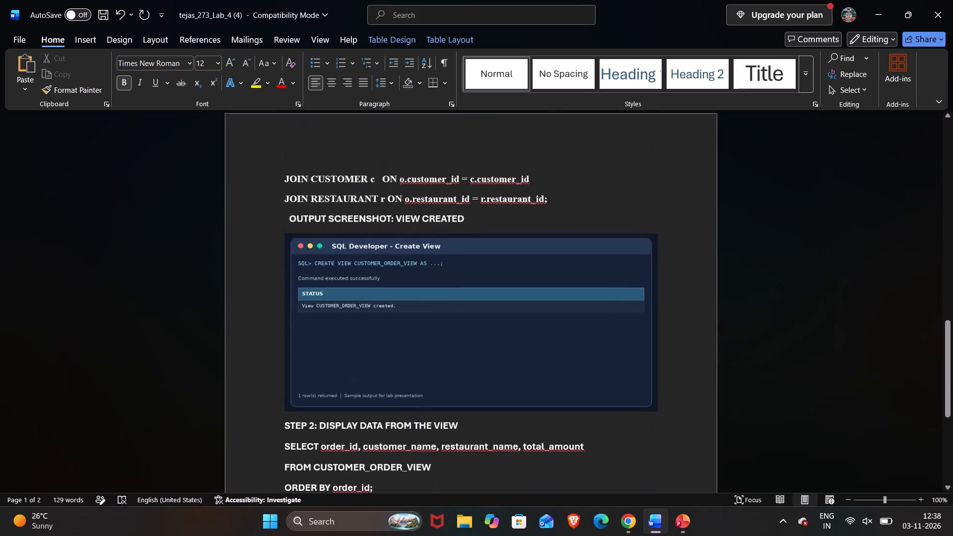
{"action": "scroll", "coordinate": [545, 303], "scroll_direction": "down", "scroll_amount": 1}
{"action": "left_click", "coordinate": [663, 260]}
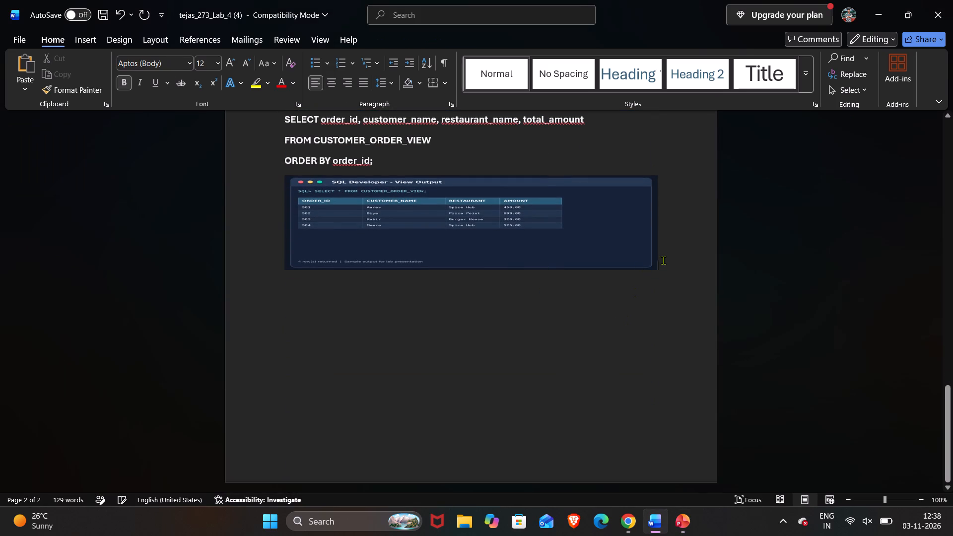
{"action": "key", "text": "Return"}
{"action": "key", "text": "ctrl+v"}
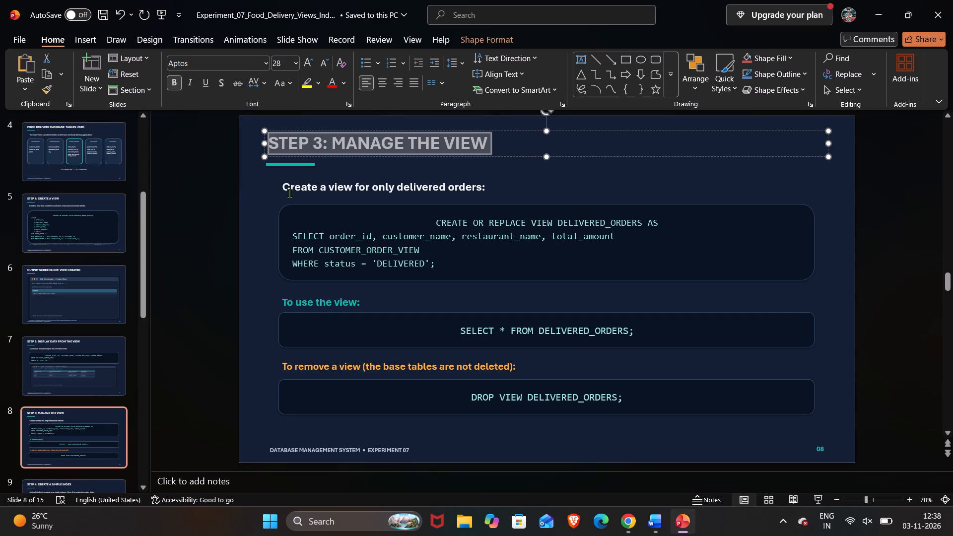
Copy slide 8's line Create a view for only delivered orders: and its complete CREATE OR REPLACE VIEW statement into Word, below the STEP 3 heading.
{"action": "left_click_drag", "start_coordinate": [283, 187], "coordinate": [506, 190]}
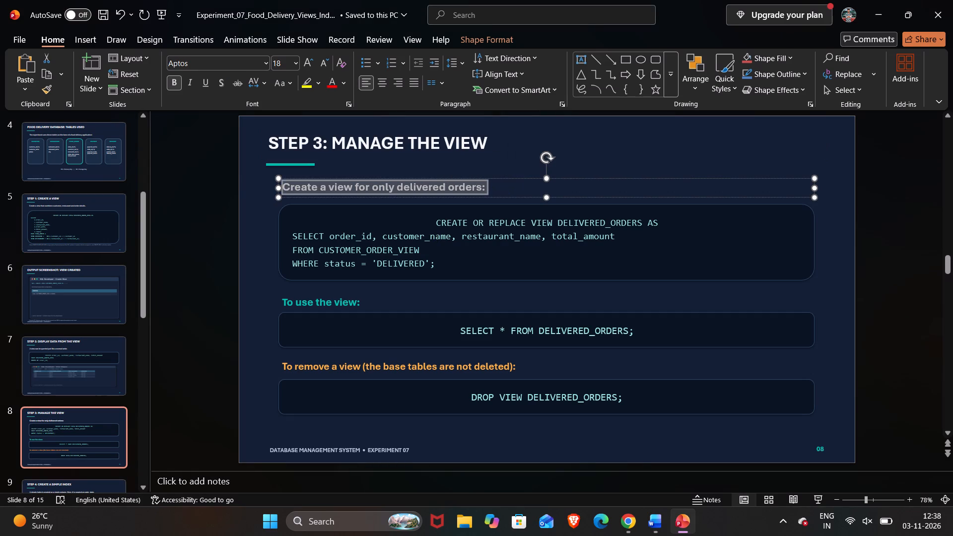
{"action": "key", "text": "ctrl+c"}
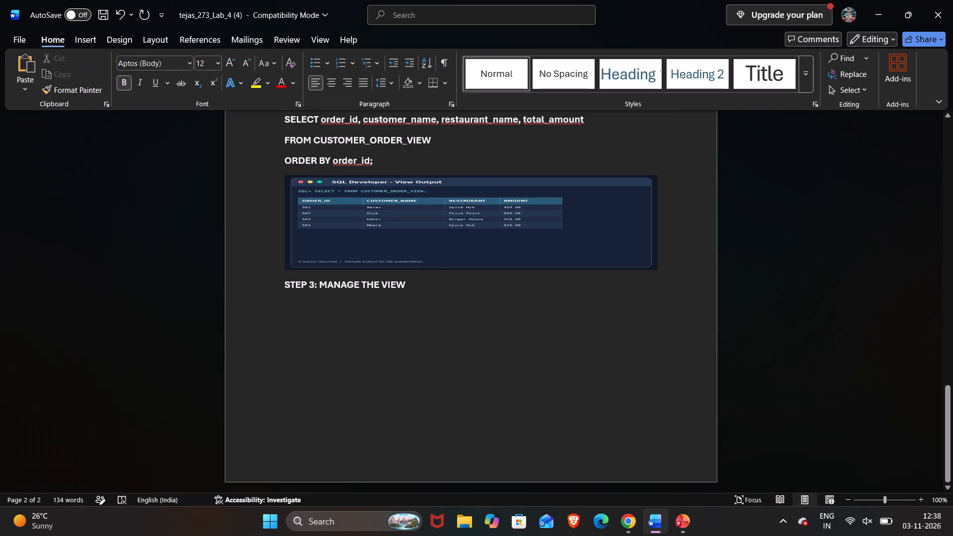
{"action": "key", "text": "ctrl+v"}
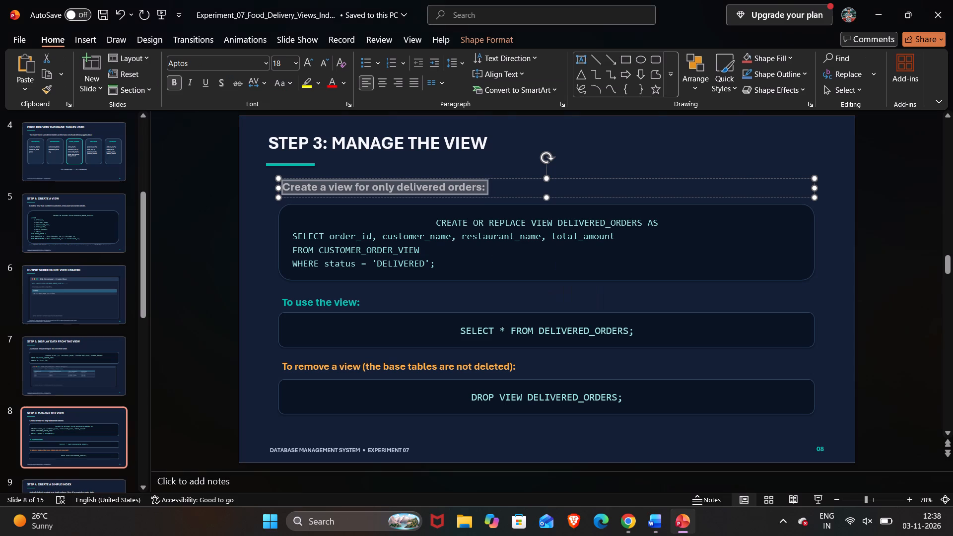
{"action": "left_click", "coordinate": [440, 219]}
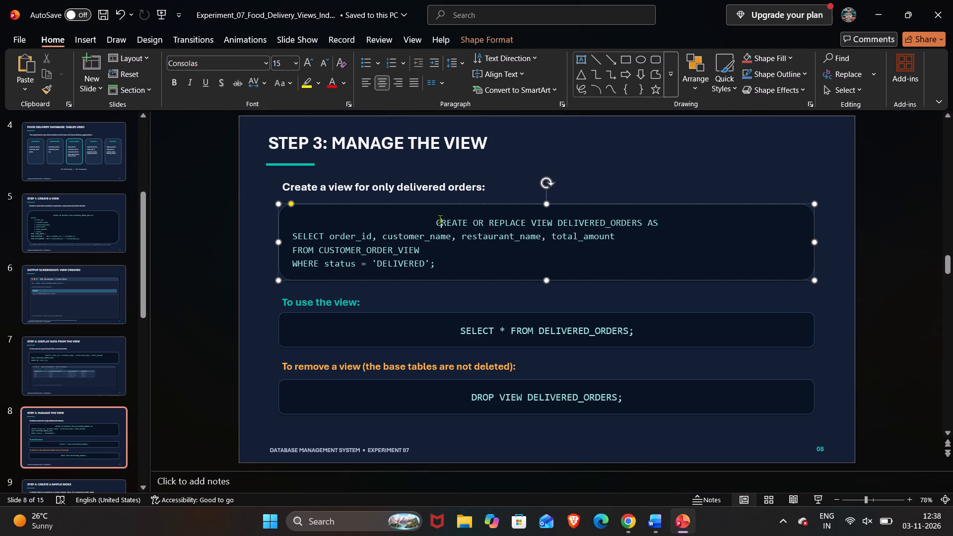
{"action": "left_click_drag", "start_coordinate": [440, 219], "coordinate": [441, 268]}
{"action": "key", "text": "ctrl+c"}
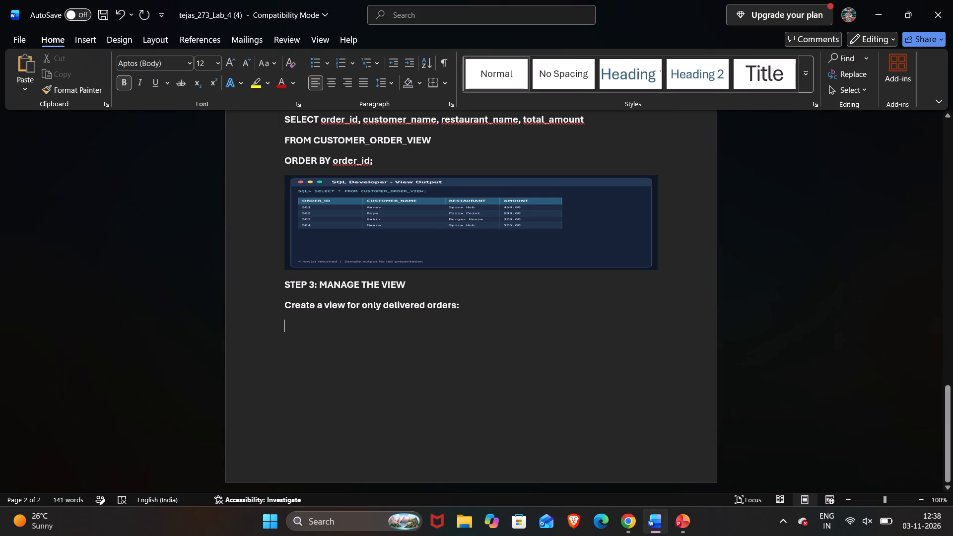
{"action": "key", "text": "ctrl+v"}
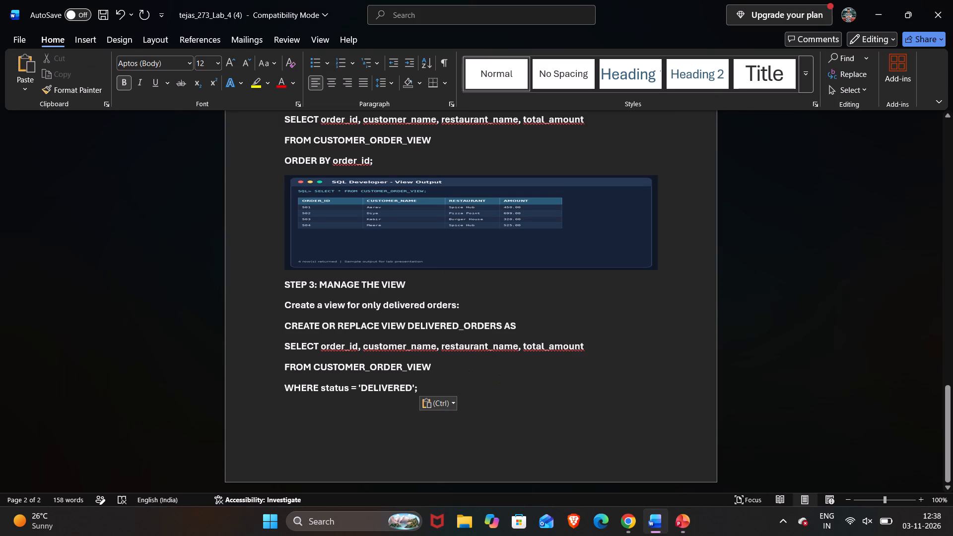
{"action": "key", "text": "Return"}
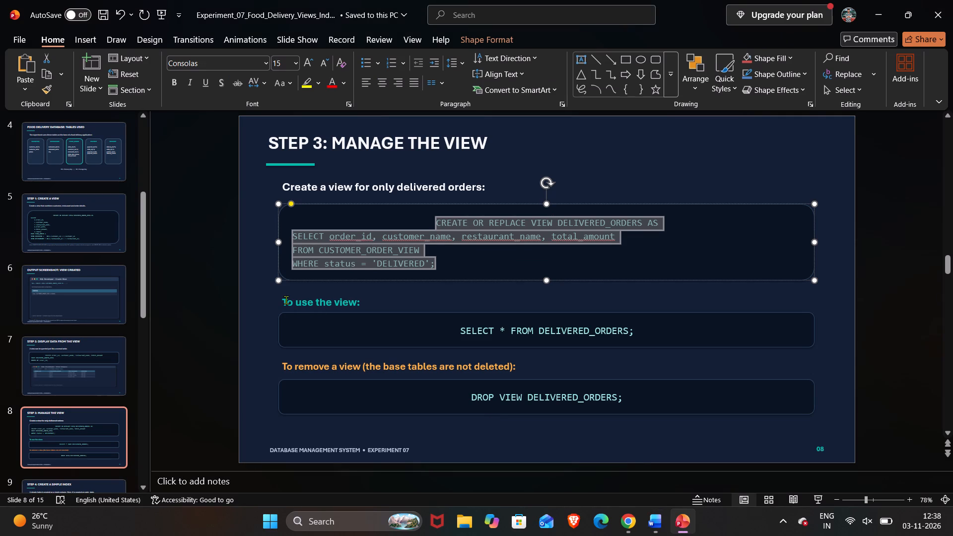
Copy slide 8's To use the view: label and its SELECT * FROM DELIVERED_ORDERS; query into the Word document, below the WHERE status line.
{"action": "left_click_drag", "start_coordinate": [286, 300], "coordinate": [386, 302]}
{"action": "key", "text": "ctrl+c"}
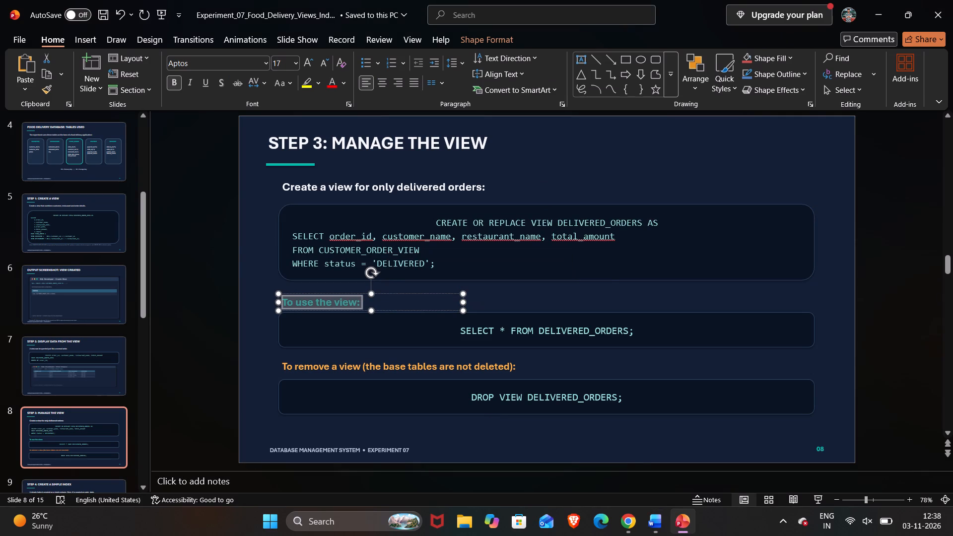
{"action": "key", "text": "ctrl+v"}
{"action": "left_click_drag", "start_coordinate": [460, 332], "coordinate": [637, 335]}
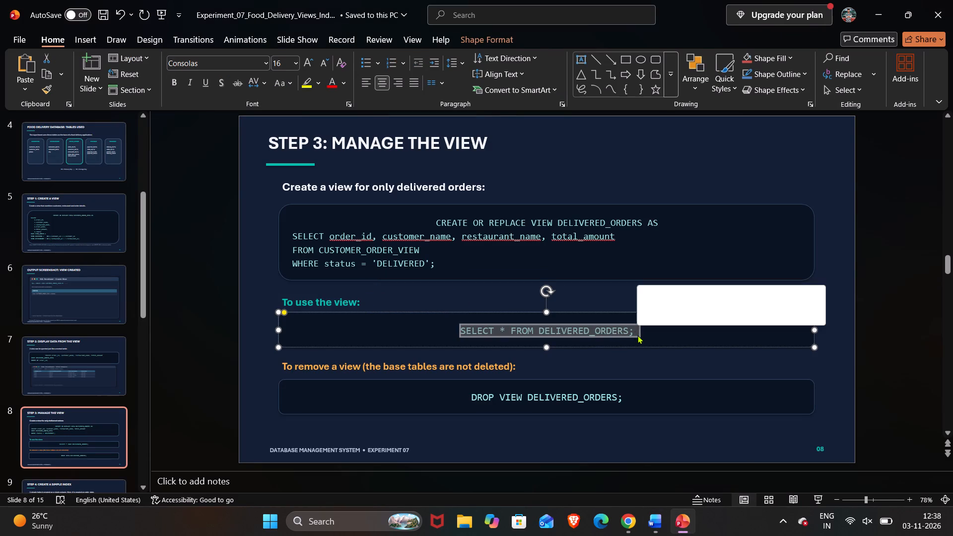
{"action": "key", "text": "ctrl+c"}
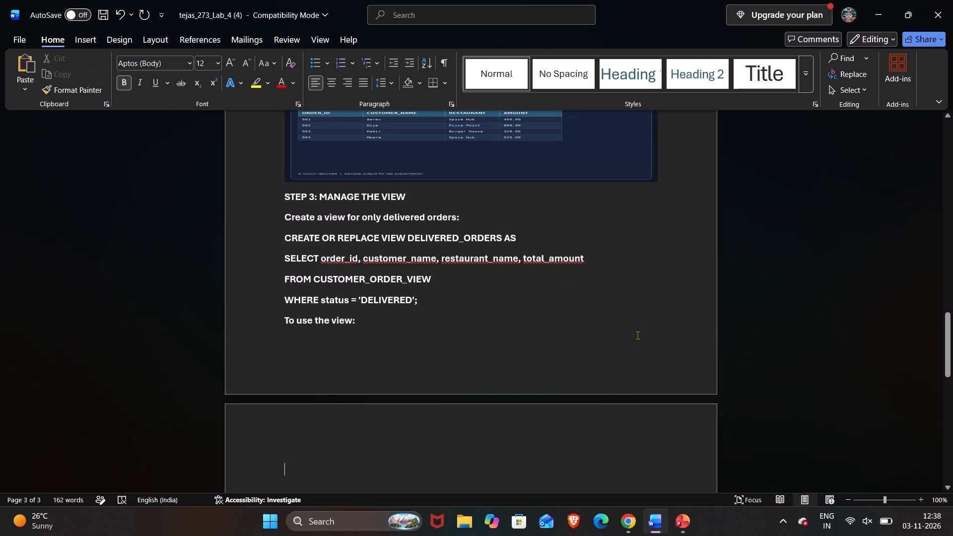
{"action": "key", "text": "ctrl+v"}
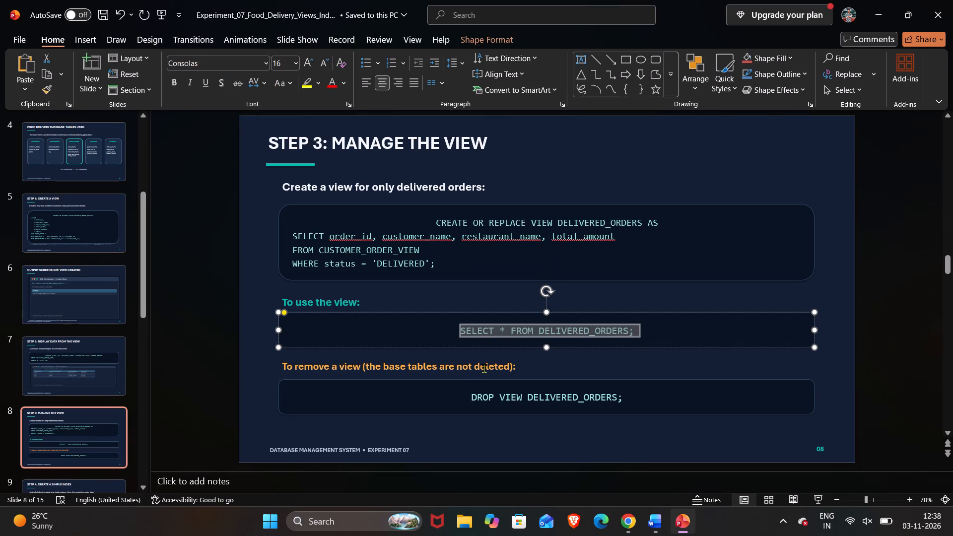
Copy slide 8's line To remove a view (the base tables are not deleted): into the Word document, below the SELECT * FROM DELIVERED_ORDERS; query.
{"action": "left_click_drag", "start_coordinate": [281, 362], "coordinate": [417, 368]}
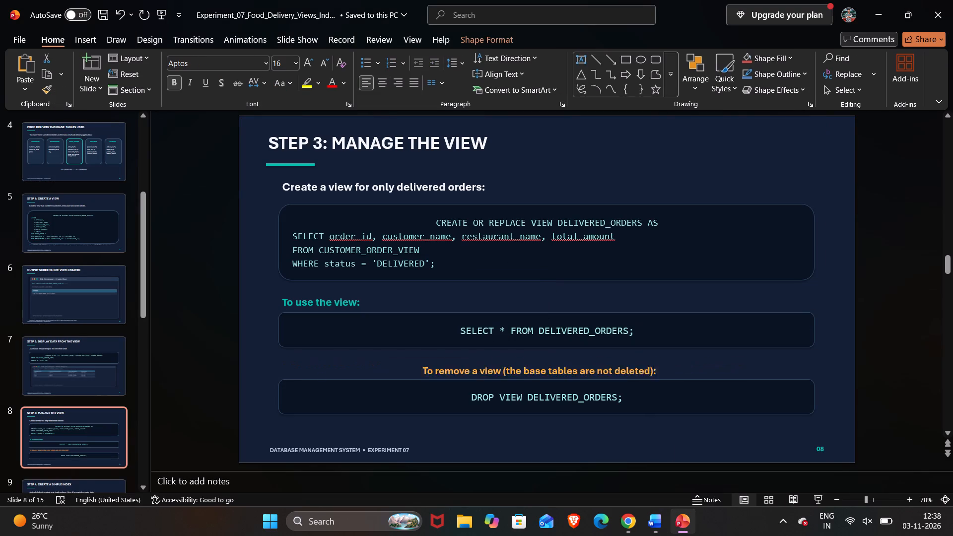
{"action": "left_click_drag", "start_coordinate": [417, 368], "coordinate": [316, 351]}
{"action": "left_click", "coordinate": [322, 355]}
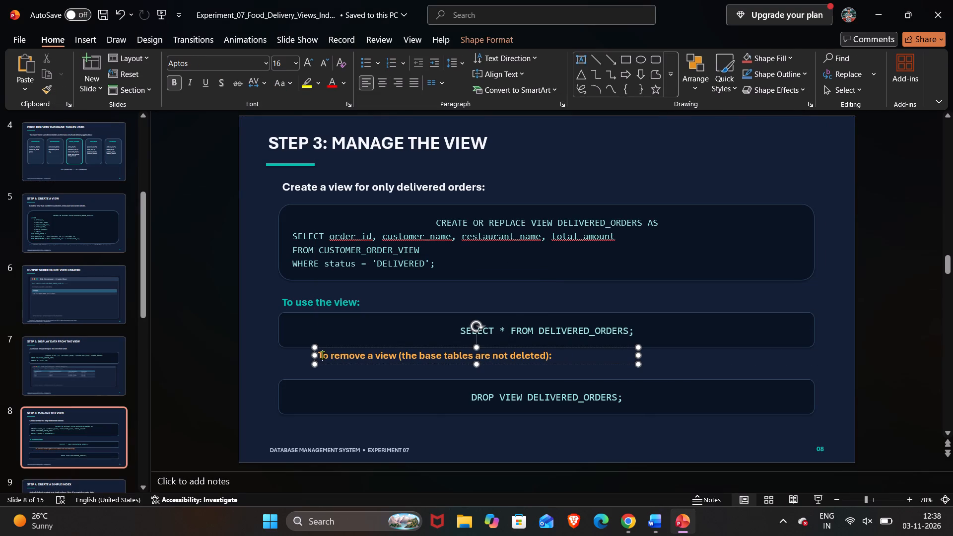
{"action": "left_click_drag", "start_coordinate": [322, 355], "coordinate": [552, 359]}
{"action": "key", "text": "ctrl+c"}
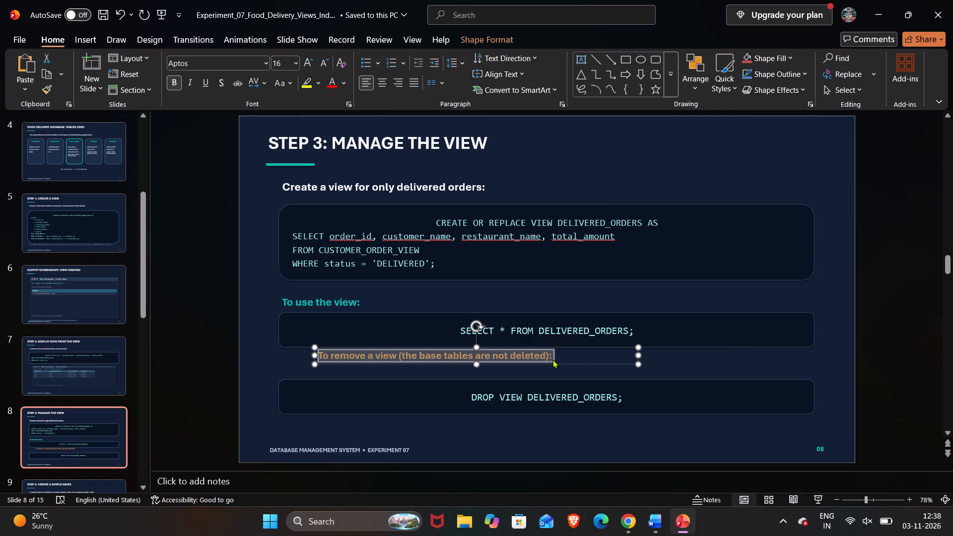
{"action": "key", "text": "ctrl+v"}
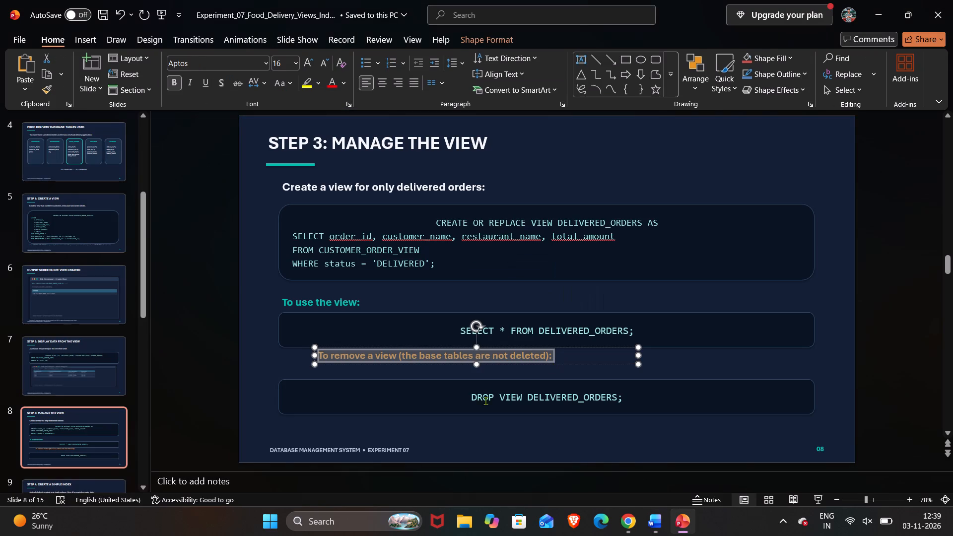
Copy DROP VIEW DELIVERED_ORDERS; from slide 8 into the Word document, below the To remove a view line.
{"action": "left_click", "coordinate": [455, 403]}
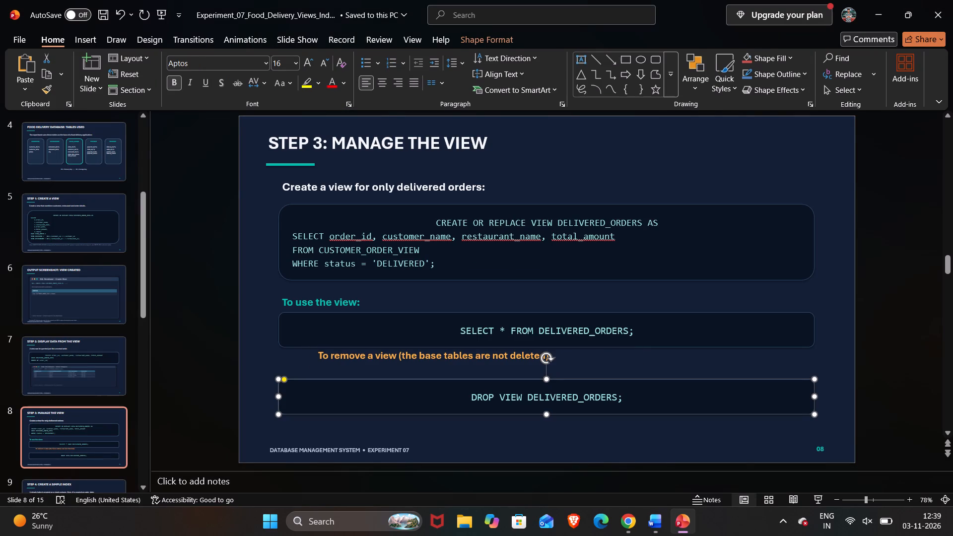
{"action": "left_click_drag", "start_coordinate": [473, 396], "coordinate": [662, 405]}
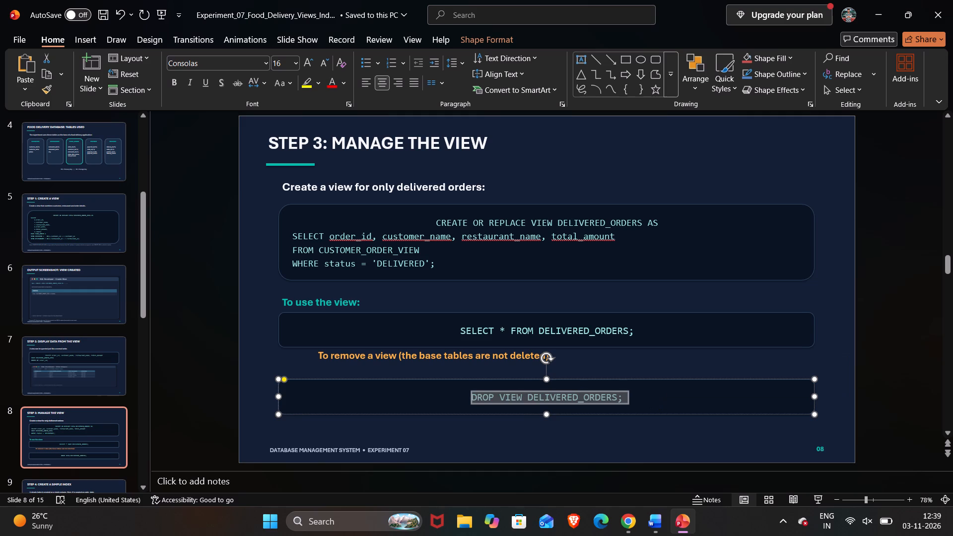
{"action": "key", "text": "ctrl+v"}
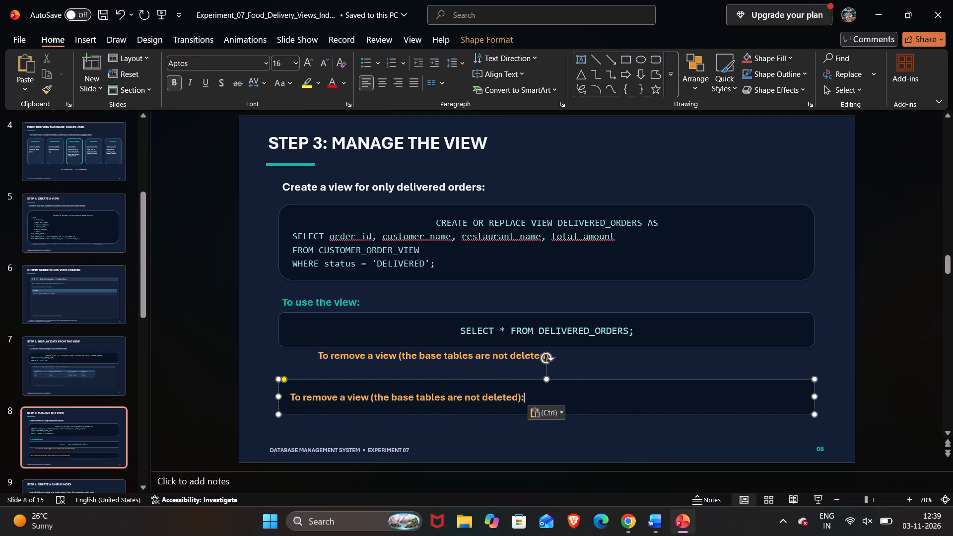
{"action": "key", "text": "ctrl+z"}
{"action": "key", "text": "ctrl+c"}
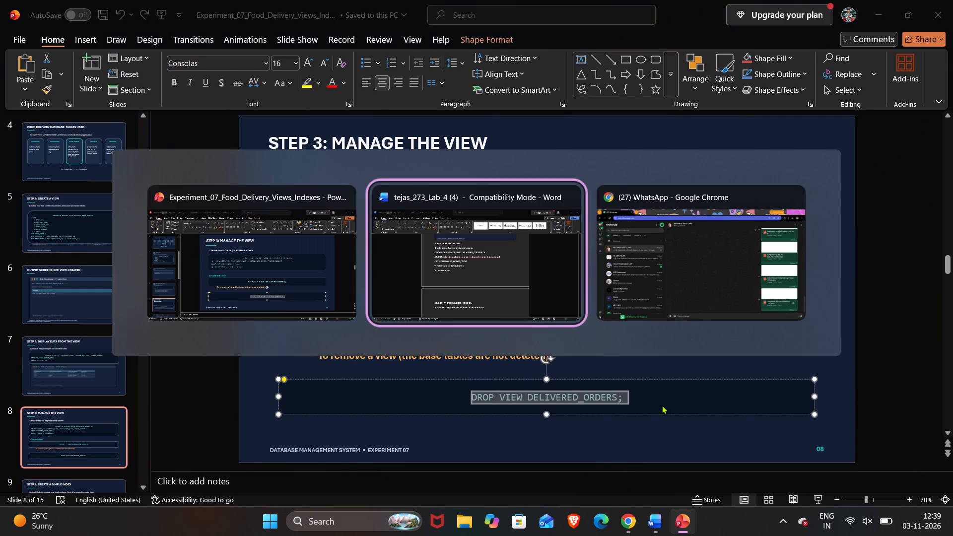
{"action": "key", "text": "ctrl+v"}
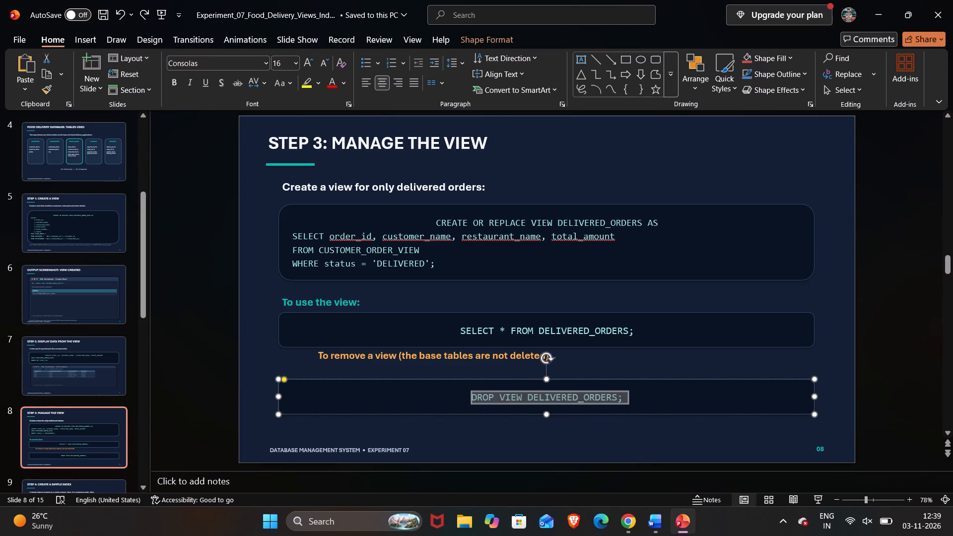
Copy slide 9's title STEP 4: CREATE A SIMPLE INDEX and its sentence on single-column indexes into the Word document, below the DROP VIEW line.
{"action": "left_click", "coordinate": [89, 485]}
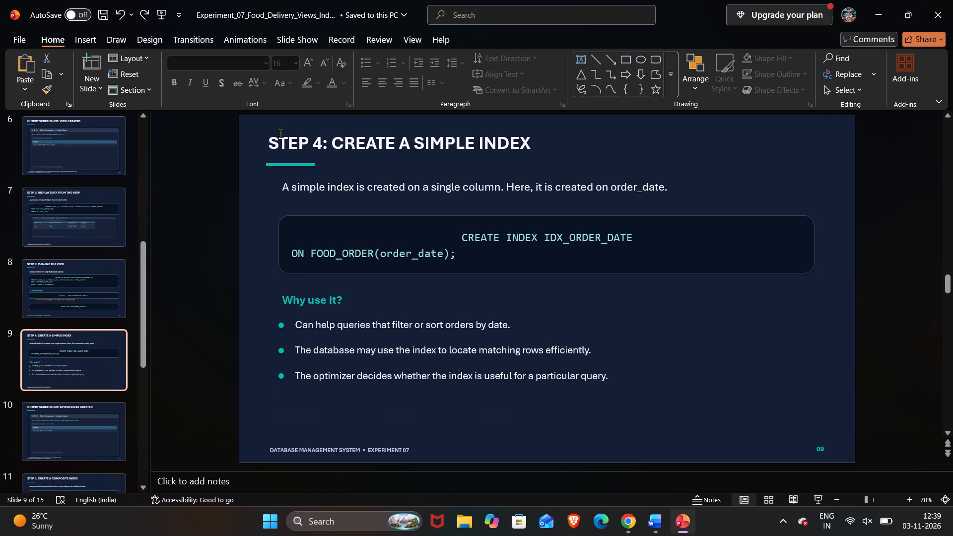
{"action": "left_click_drag", "start_coordinate": [268, 144], "coordinate": [603, 137]}
{"action": "key", "text": "ctrl+c"}
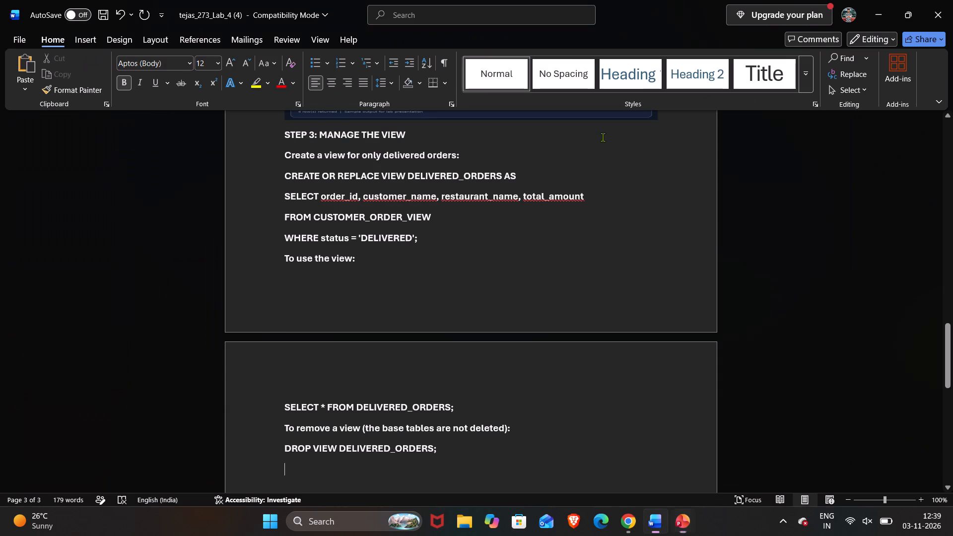
{"action": "key", "text": "ctrl+v"}
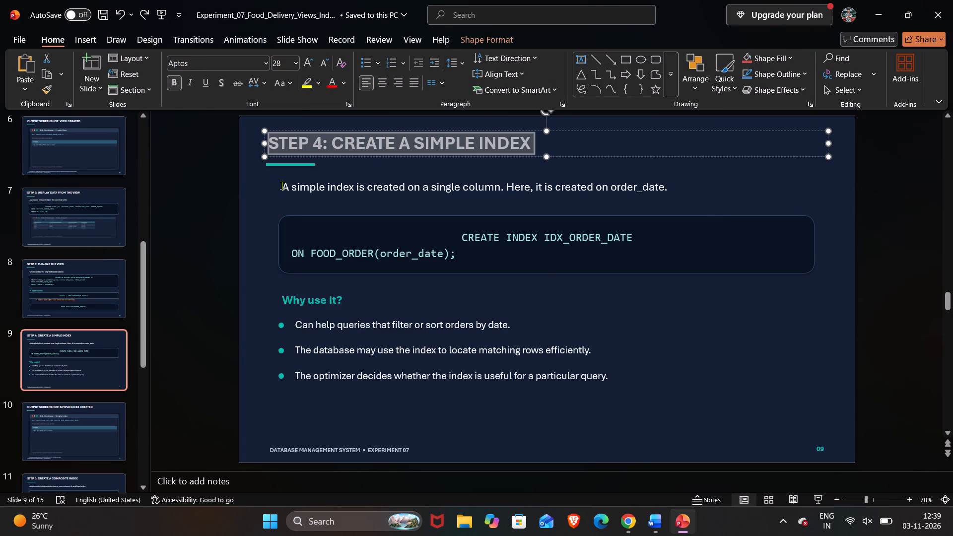
{"action": "left_click_drag", "start_coordinate": [282, 185], "coordinate": [720, 211]}
{"action": "key", "text": "ctrl+c"}
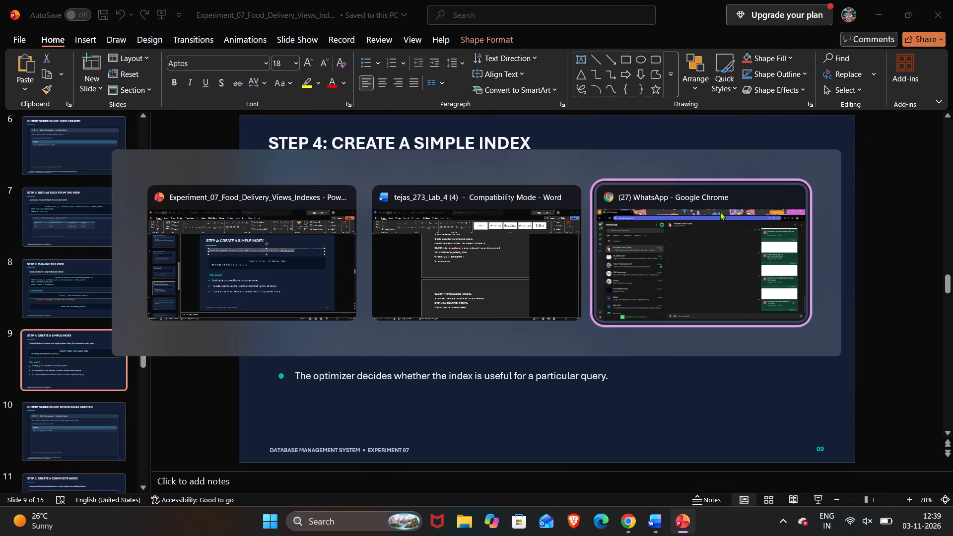
{"action": "key", "text": "ctrl+v"}
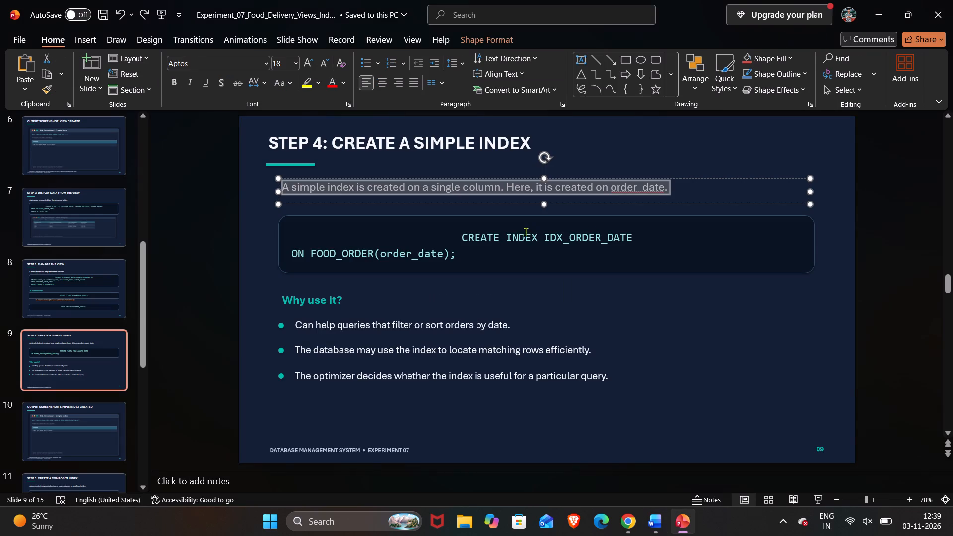
Copy the CREATE INDEX IDX_ORDER_DATE ON FOOD_ORDER(order_date); statement from slide 9 into the Word document, below the simple index sentence.
{"action": "left_click_drag", "start_coordinate": [462, 235], "coordinate": [461, 260]}
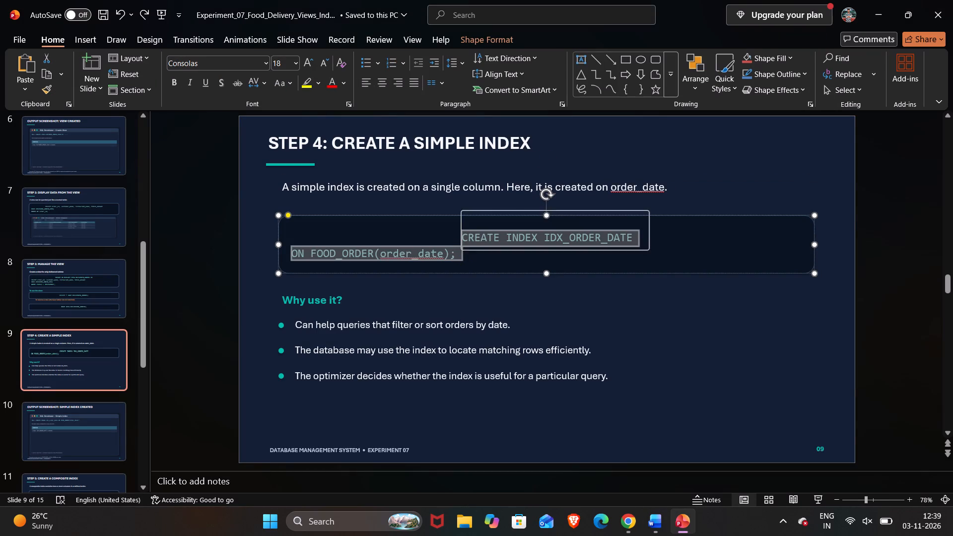
{"action": "key", "text": "ctrl+c"}
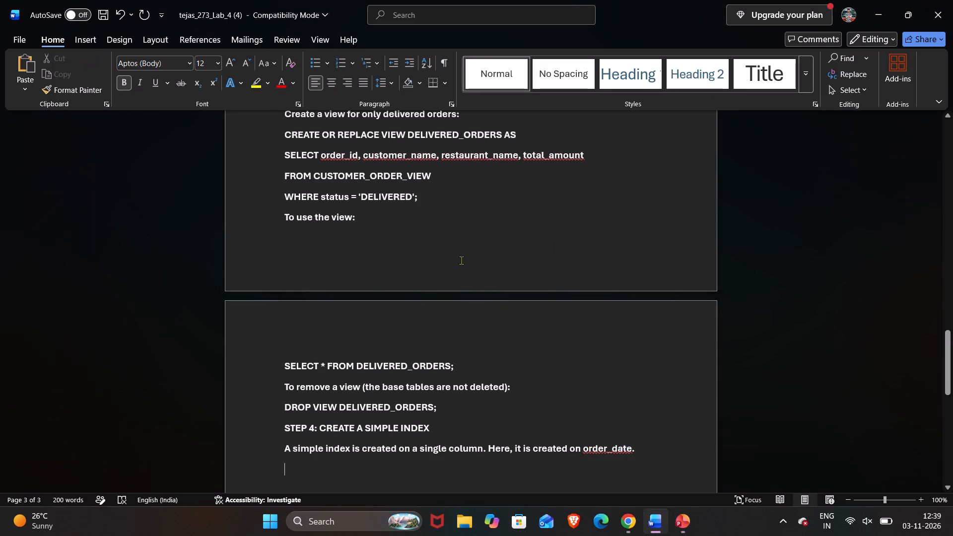
{"action": "key", "text": "ctrl+v"}
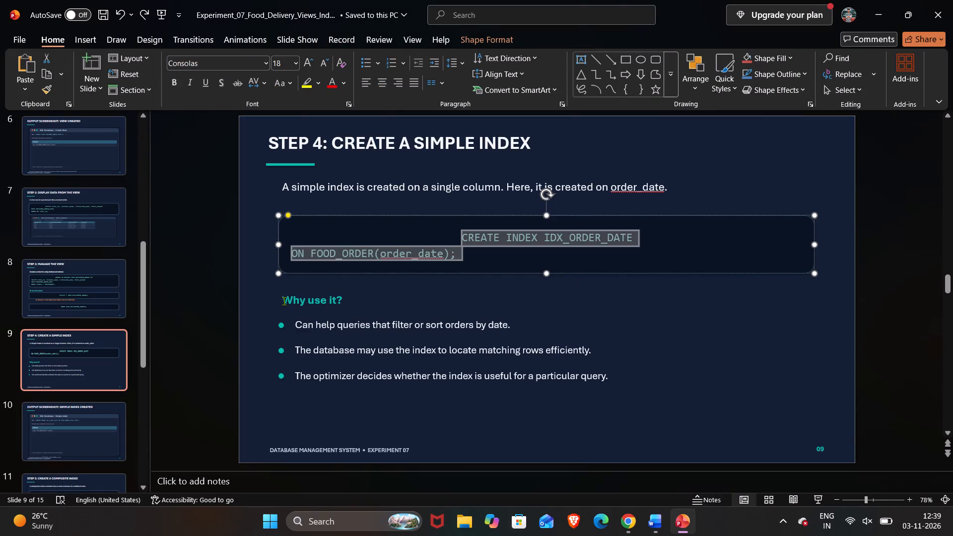
Copy slide 10's title OUTPUT SCREENSHOT: SIMPLE INDEX CREATED and its output picture into the Word document, below the IDX_ORDER_DATE statement.
{"action": "left_click", "coordinate": [96, 414]}
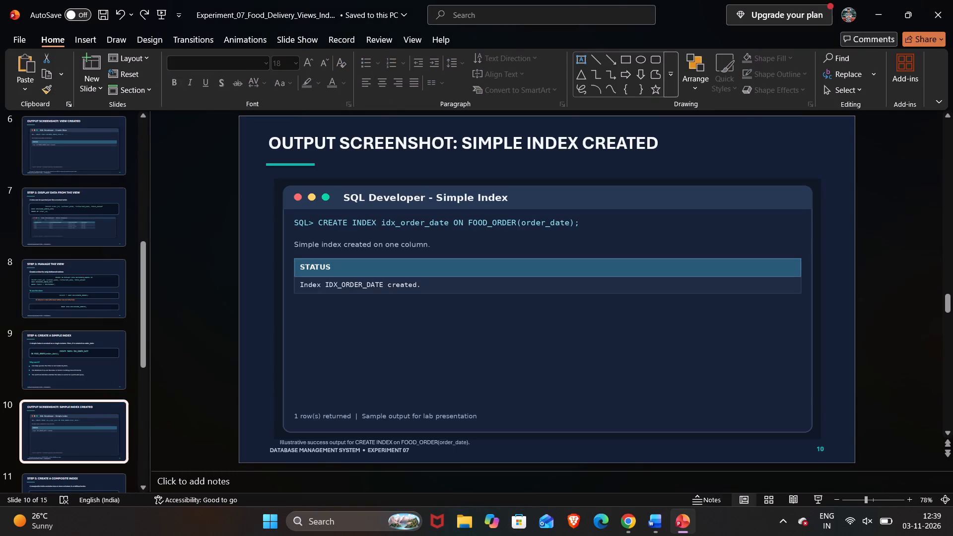
{"action": "left_click_drag", "start_coordinate": [270, 142], "coordinate": [682, 144]}
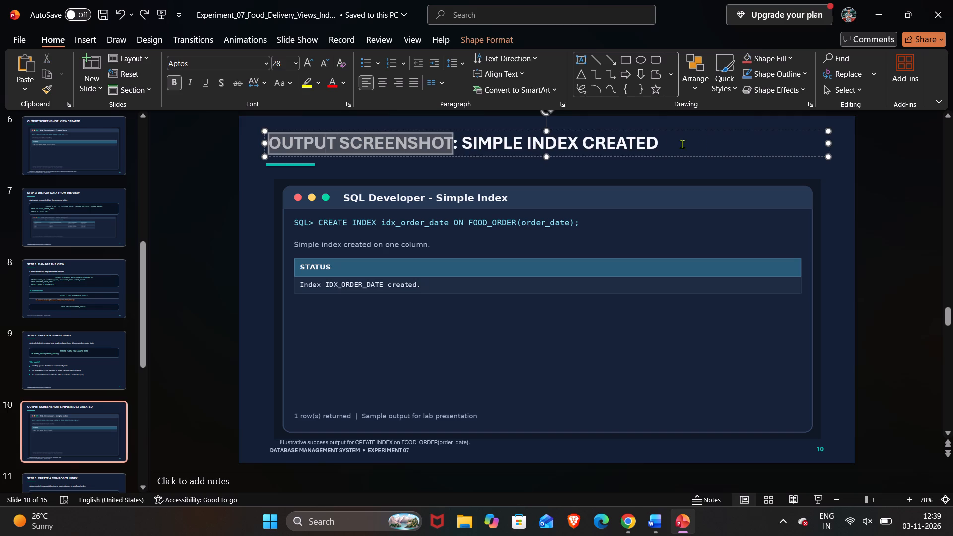
{"action": "left_click_drag", "start_coordinate": [682, 144], "coordinate": [715, 141]}
{"action": "key", "text": "ctrl+c"}
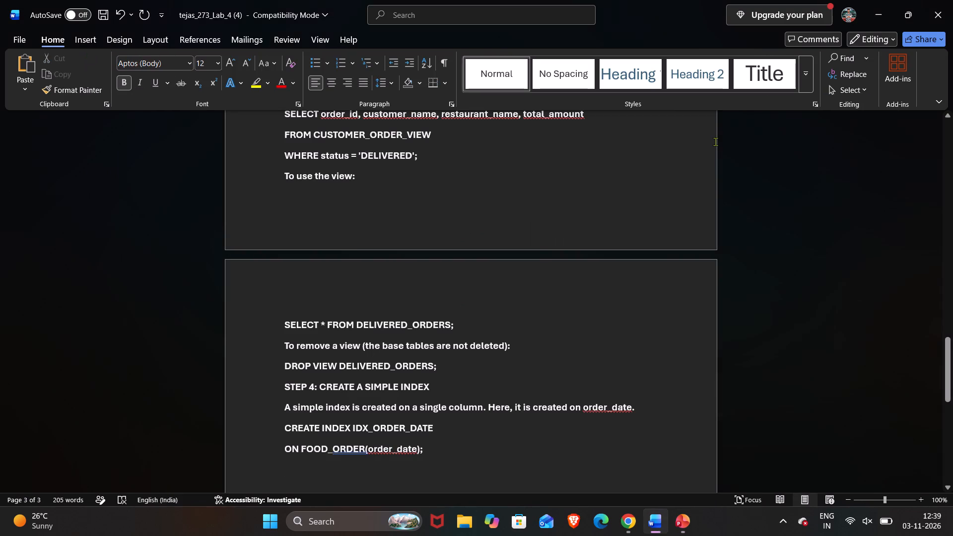
{"action": "key", "text": "ctrl+v"}
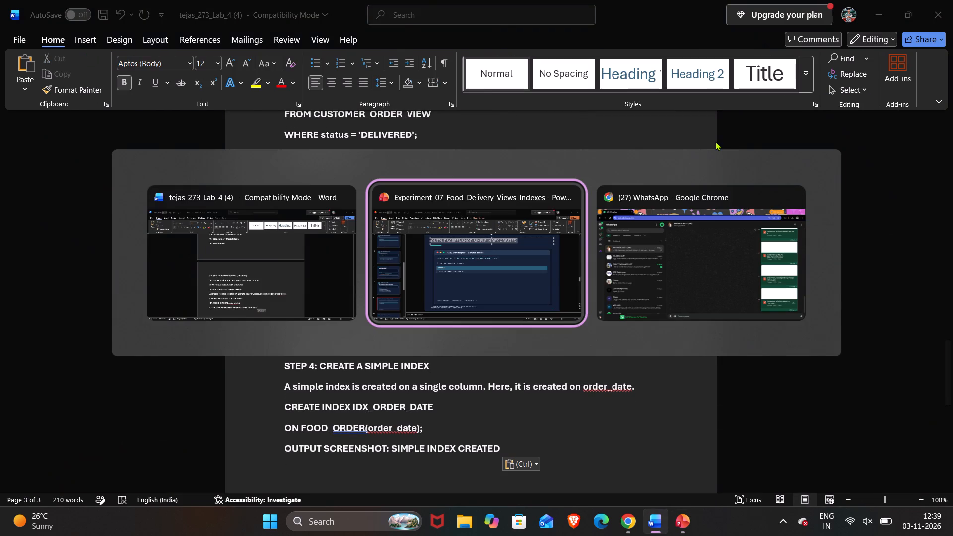
{"action": "left_click", "coordinate": [490, 291]}
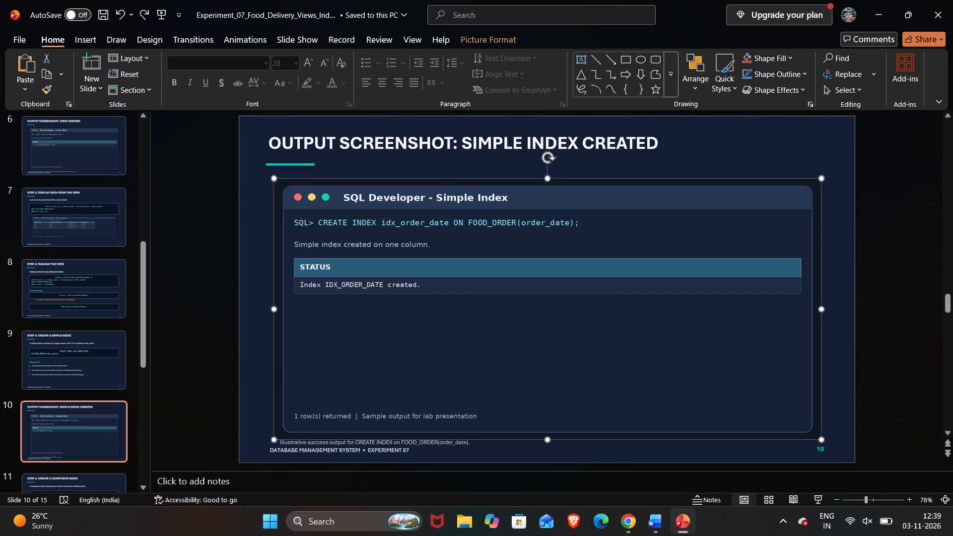
{"action": "key", "text": "ctrl+c"}
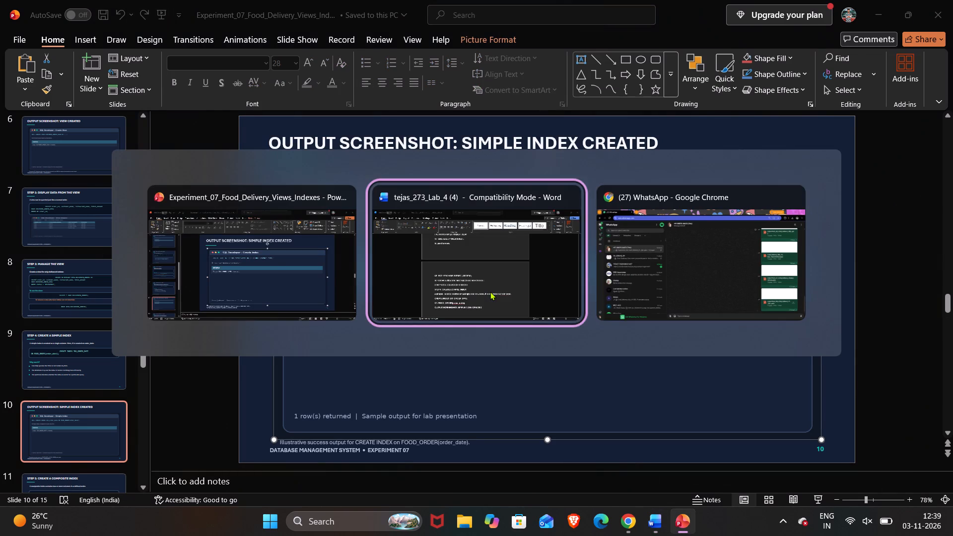
{"action": "key", "text": "ctrl+v"}
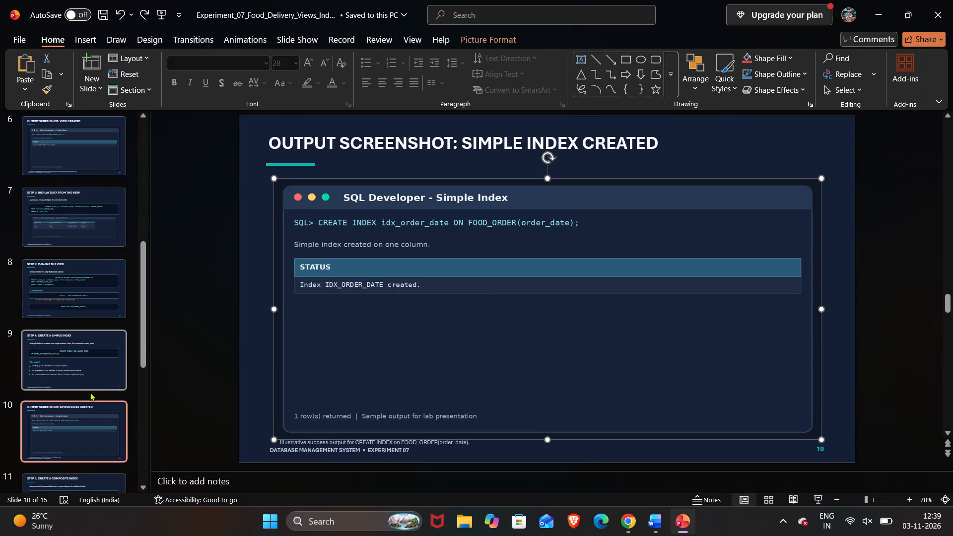
Copy slide 11's title STEP 5: CREATE A COMPOSITE INDEX and its sentence on composite indexes into the Word document, below the simple index picture.
{"action": "left_click", "coordinate": [88, 480]}
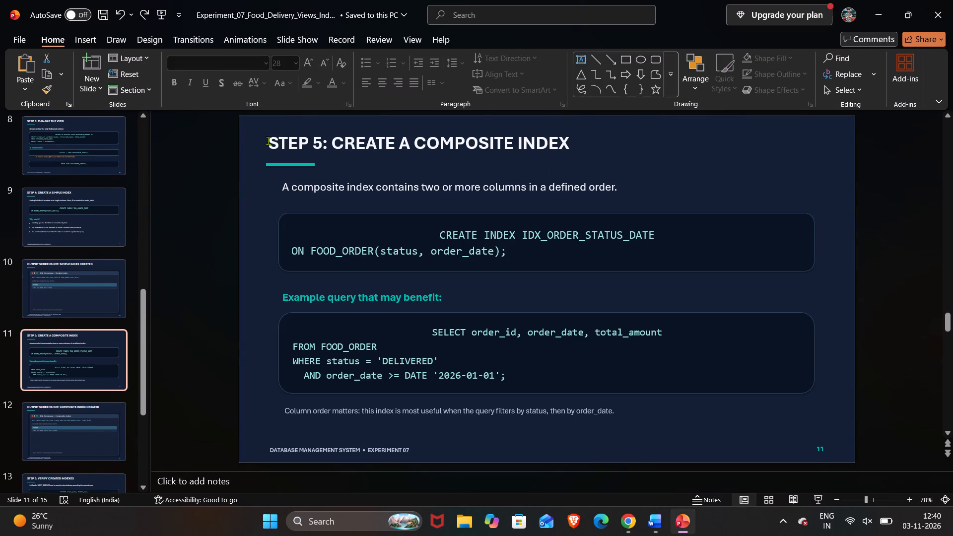
{"action": "left_click_drag", "start_coordinate": [268, 140], "coordinate": [560, 127]}
{"action": "key", "text": "ctrl+c"}
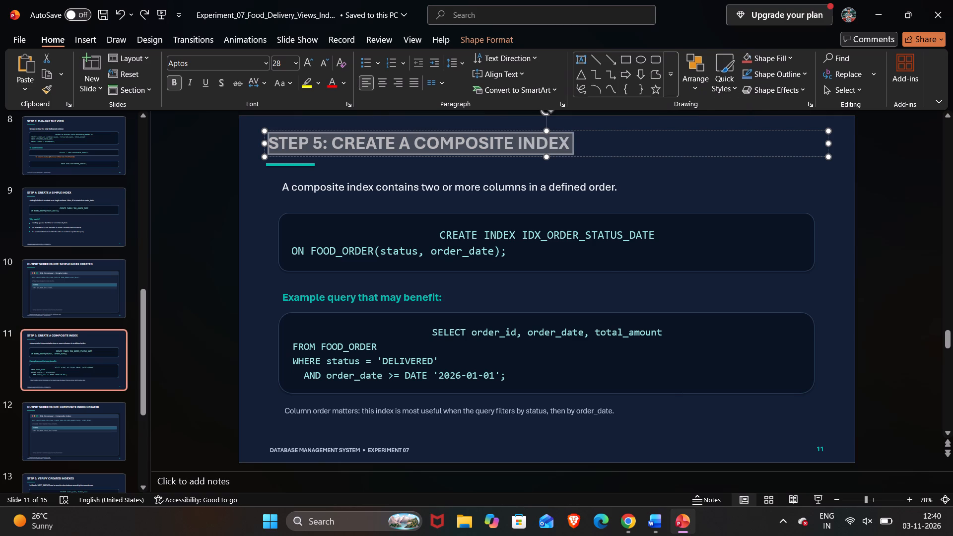
{"action": "key", "text": "Return"}
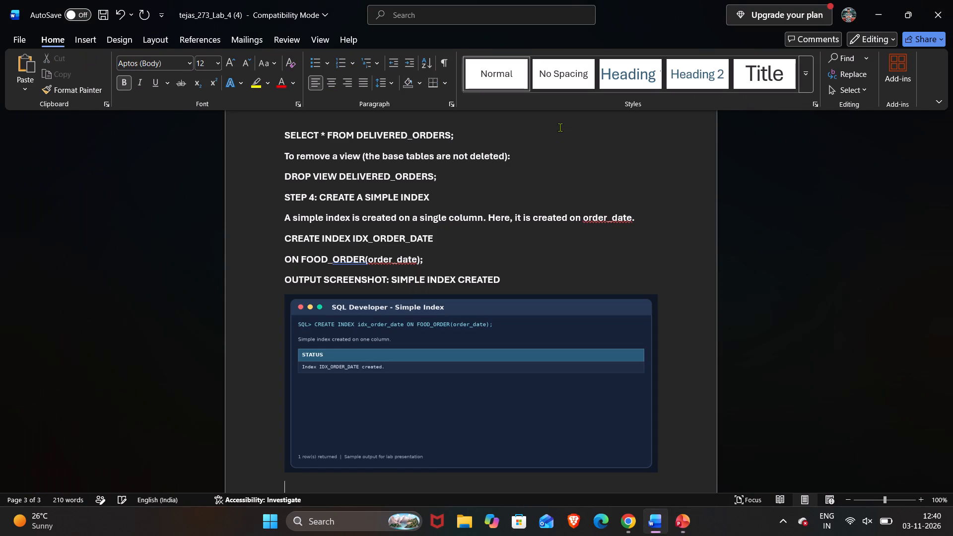
{"action": "key", "text": "ctrl+v"}
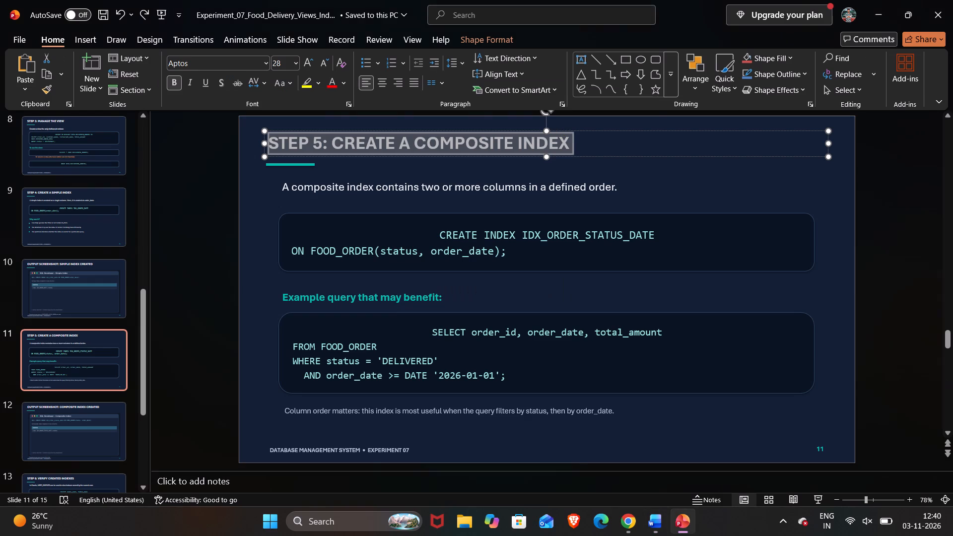
{"action": "left_click", "coordinate": [279, 186]}
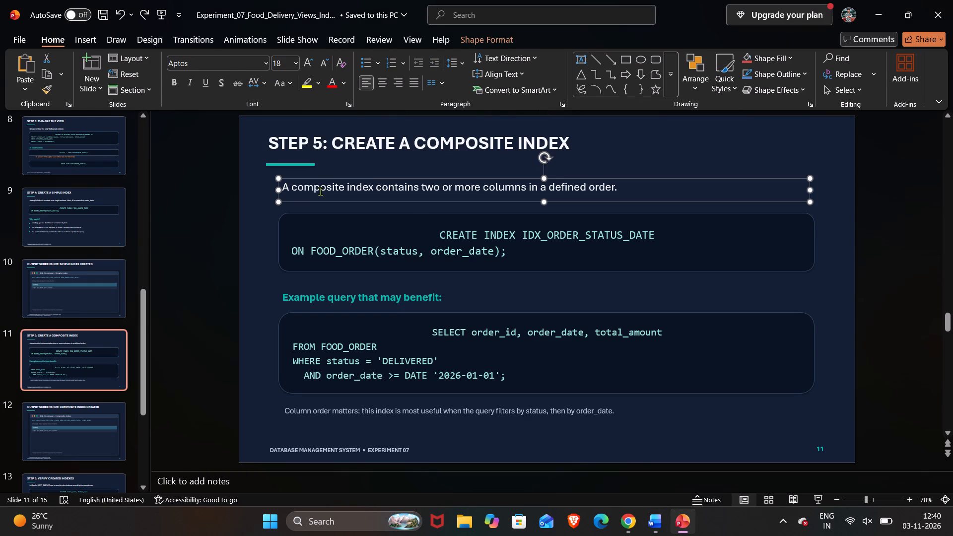
{"action": "left_click", "coordinate": [284, 188]}
{"action": "key", "text": "ctrl+a"}
{"action": "key", "text": "ctrl+c"}
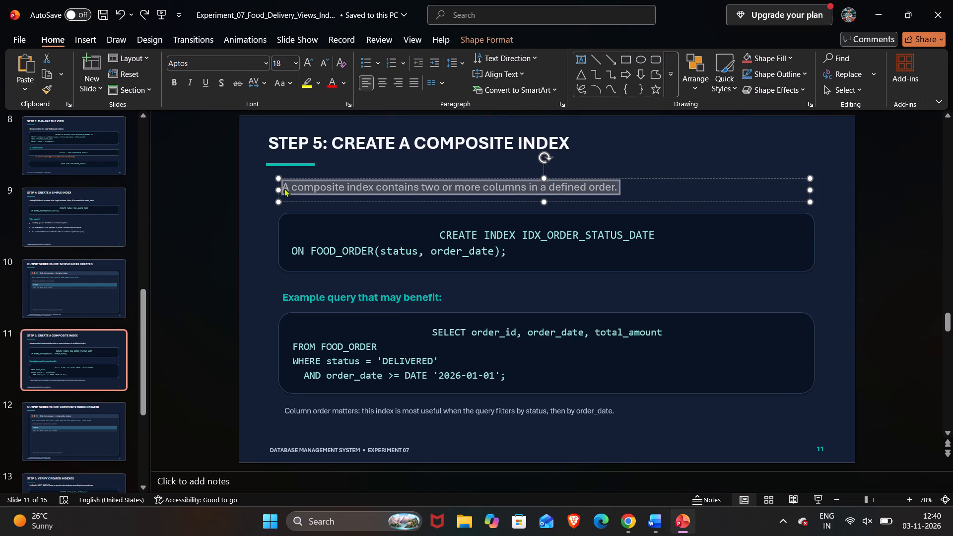
{"action": "key", "text": "ctrl+v"}
Copy the CREATE INDEX IDX_ORDER_STATUS_DATE ON FOOD_ORDER(status, order_date); statement from slide 11 into the Word document, below the composite index sentence.
{"action": "left_click", "coordinate": [430, 227]}
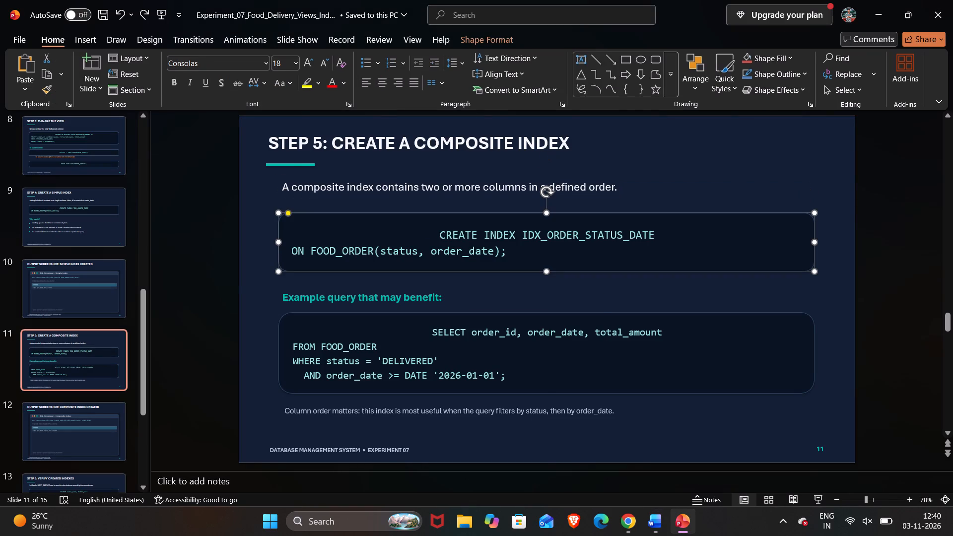
{"action": "key", "text": "ctrl+a"}
{"action": "left_click", "coordinate": [430, 227]}
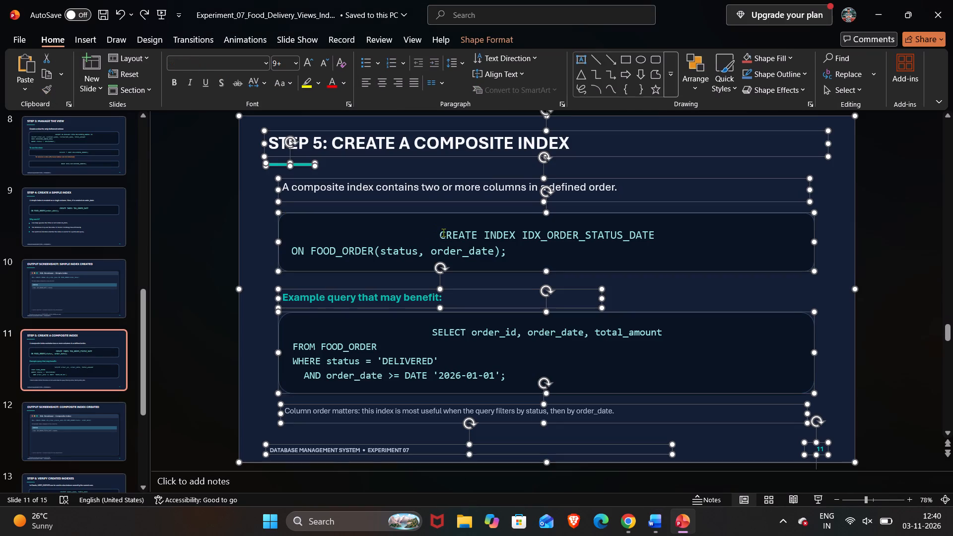
{"action": "left_click", "coordinate": [443, 232]}
{"action": "key", "text": "ctrl+a"}
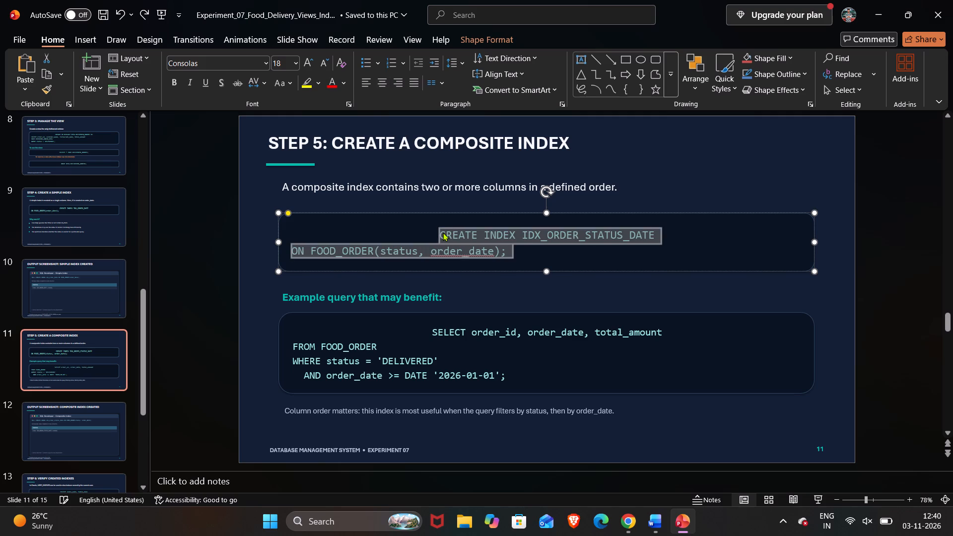
{"action": "key", "text": "ctrl+c"}
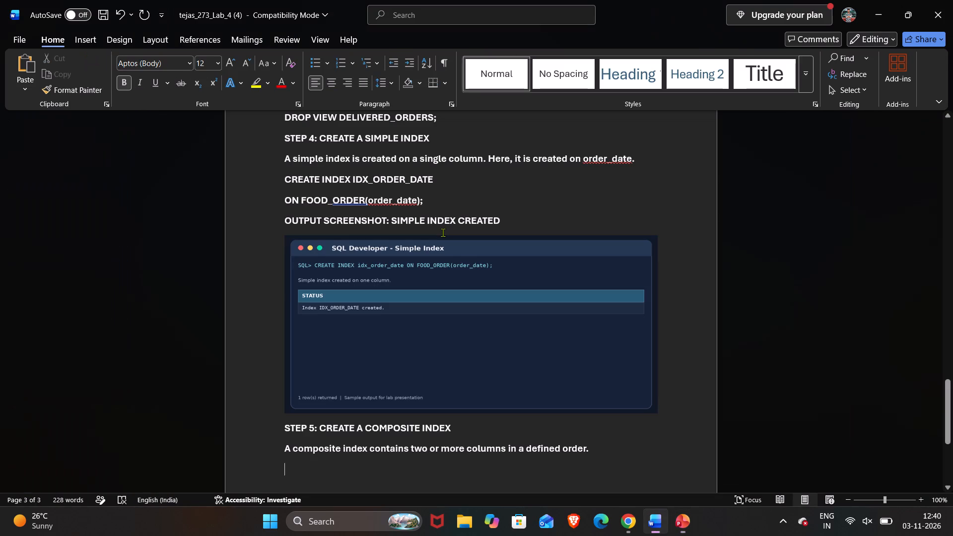
{"action": "key", "text": "ctrl+v"}
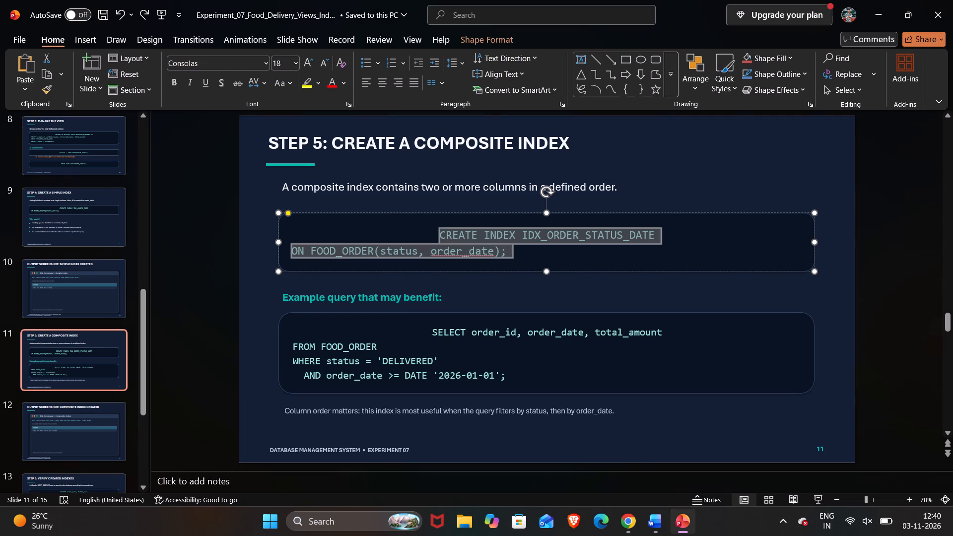
Copy slide 11's example SELECT query on FOOD_ORDER with status 'DELIVERED' into the Word document, below the IDX_ORDER_STATUS_DATE statement.
{"action": "left_click_drag", "start_coordinate": [434, 329], "coordinate": [487, 388]}
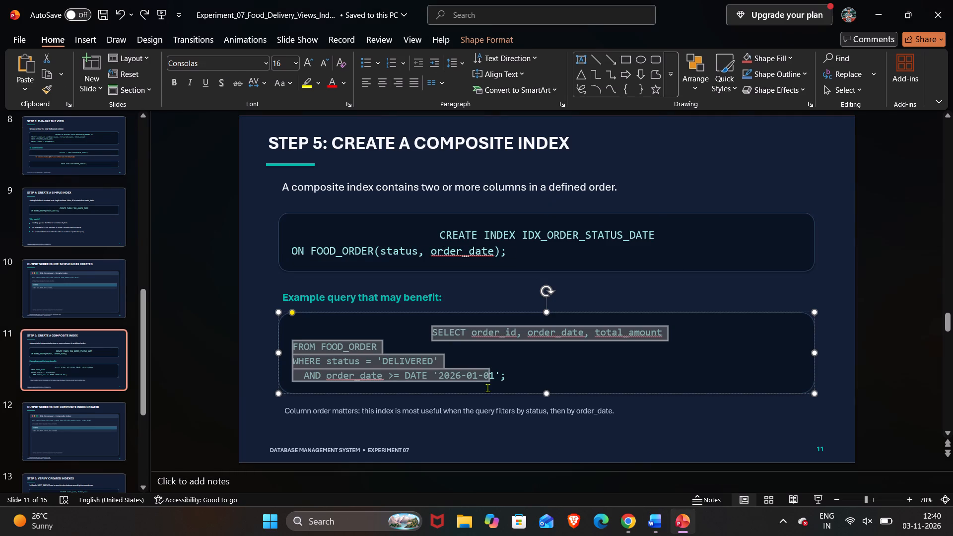
{"action": "left_click_drag", "start_coordinate": [487, 388], "coordinate": [510, 388]}
{"action": "key", "text": "ctrl+c"}
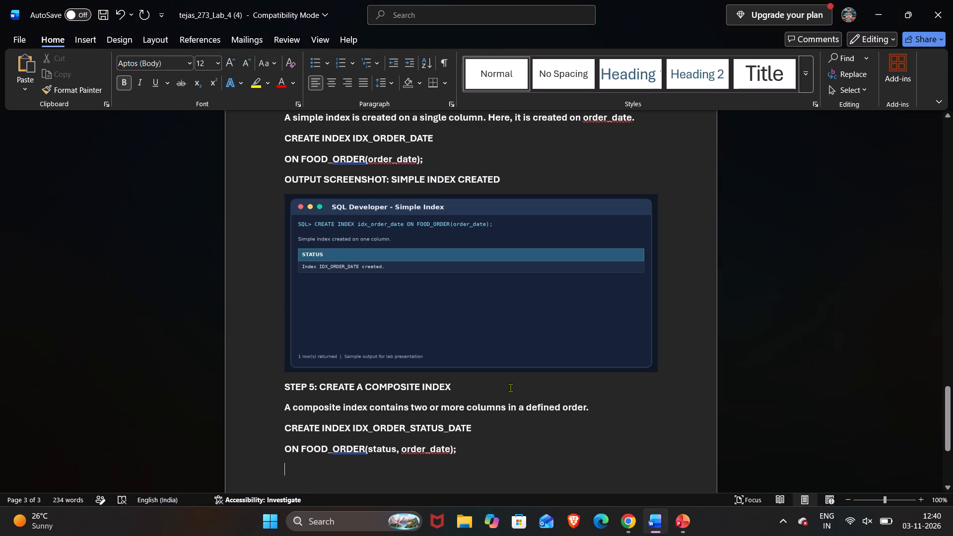
{"action": "key", "text": "ctrl+v"}
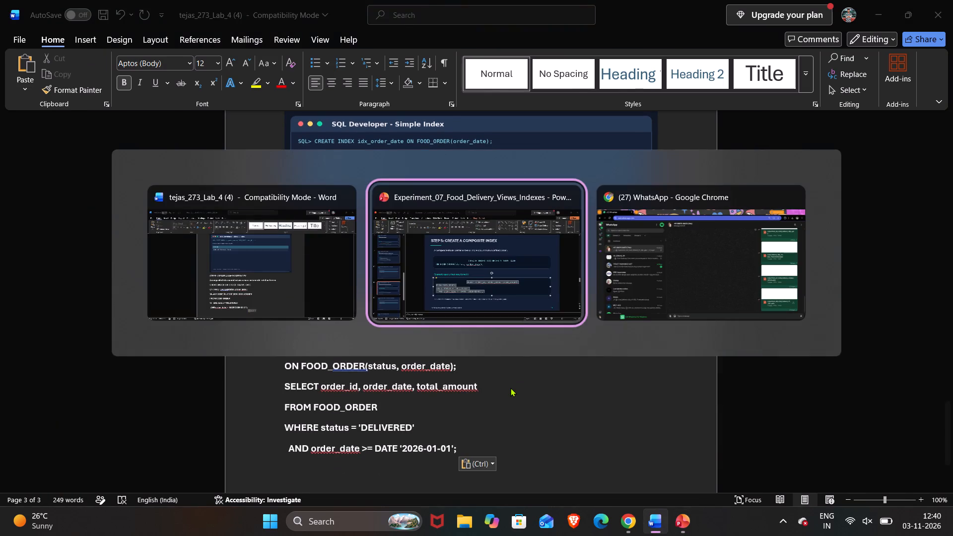
Copy slide 12's title OUTPUT SCREENSHOT: COMPOSITE INDEX CREATED and its output picture into the Word document, below the example SELECT query.
{"action": "left_click", "coordinate": [92, 429]}
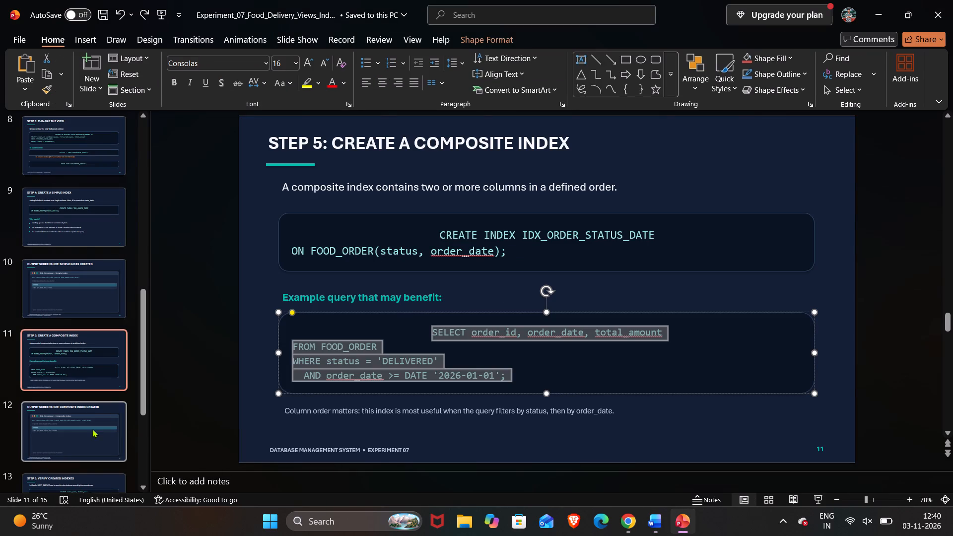
{"action": "left_click_drag", "start_coordinate": [269, 144], "coordinate": [539, 154]}
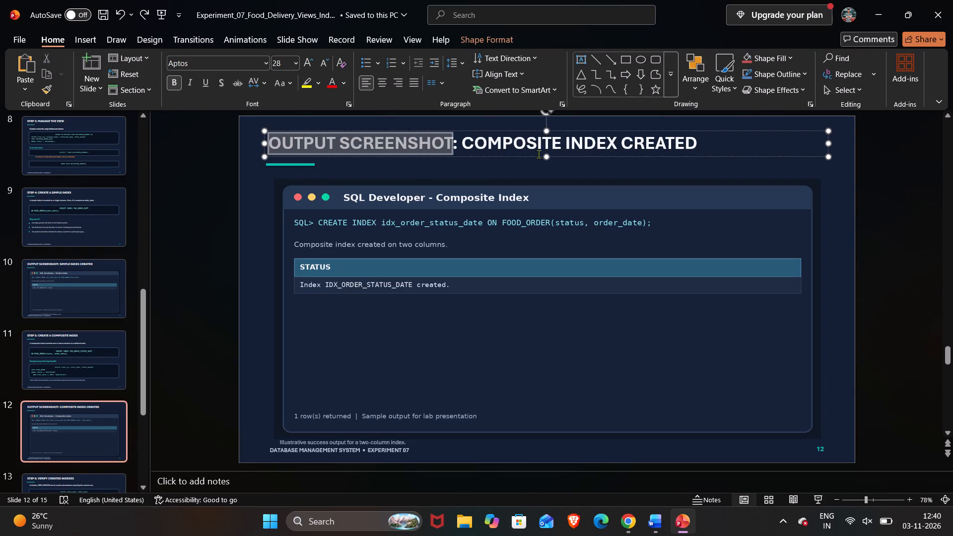
{"action": "left_click_drag", "start_coordinate": [539, 154], "coordinate": [716, 159]}
{"action": "key", "text": "ctrl+c"}
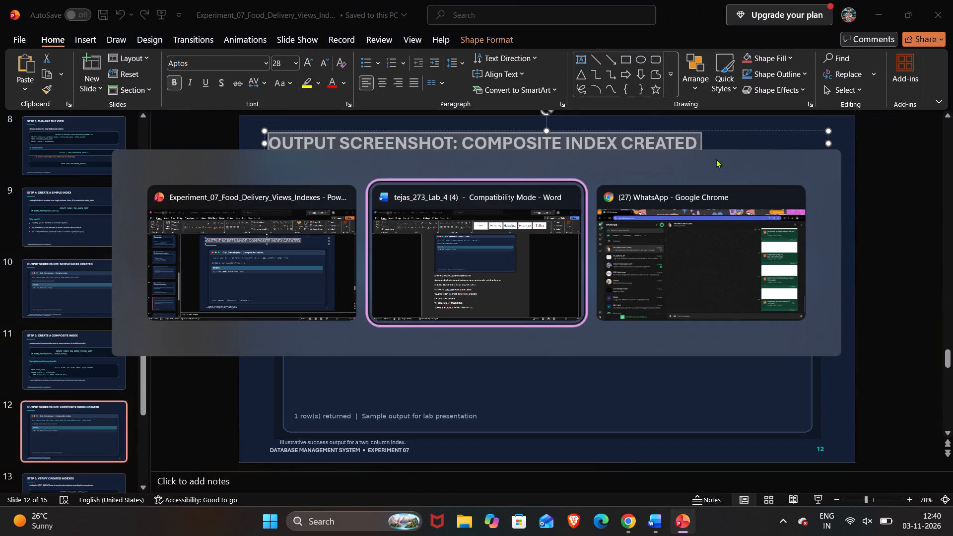
{"action": "key", "text": "ctrl+v"}
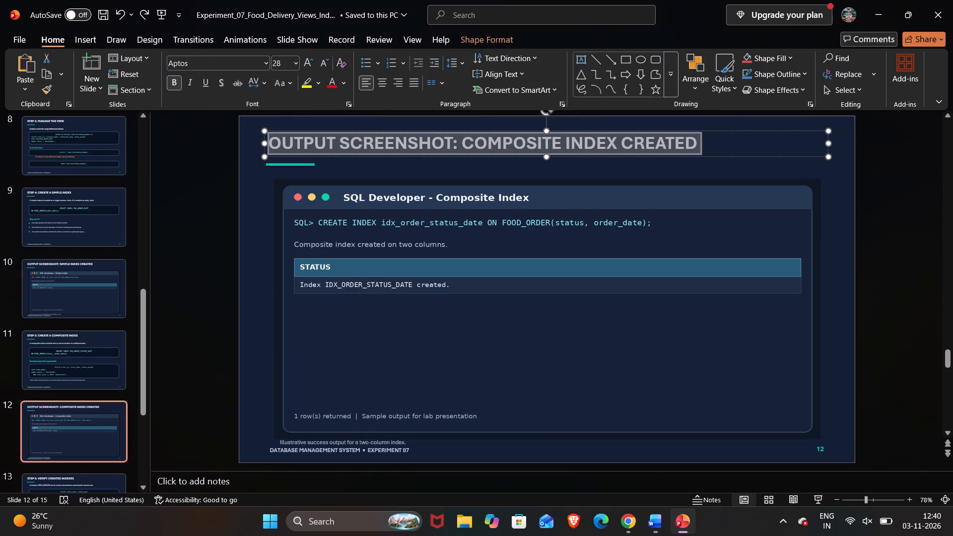
{"action": "left_click", "coordinate": [662, 257]}
{"action": "key", "text": "ctrl+c"}
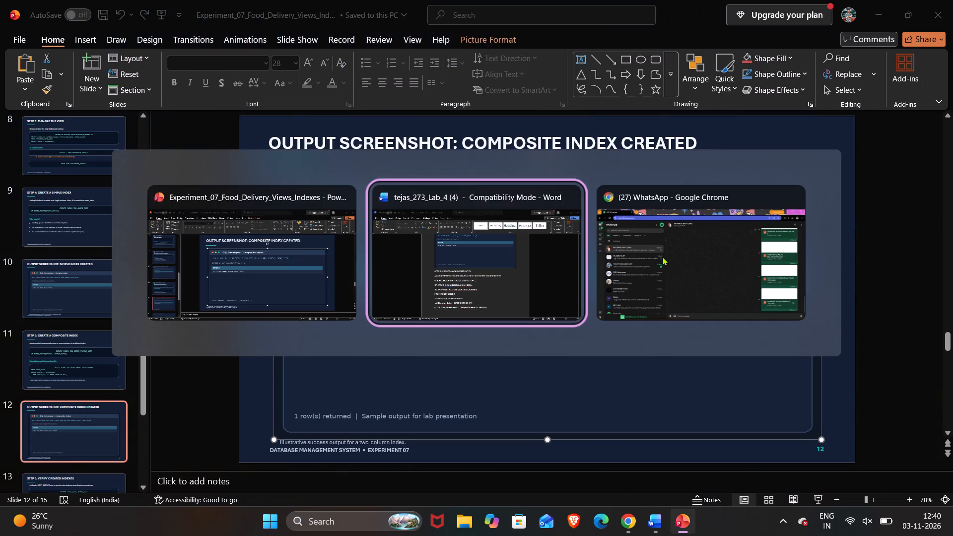
{"action": "key", "text": "ctrl+v"}
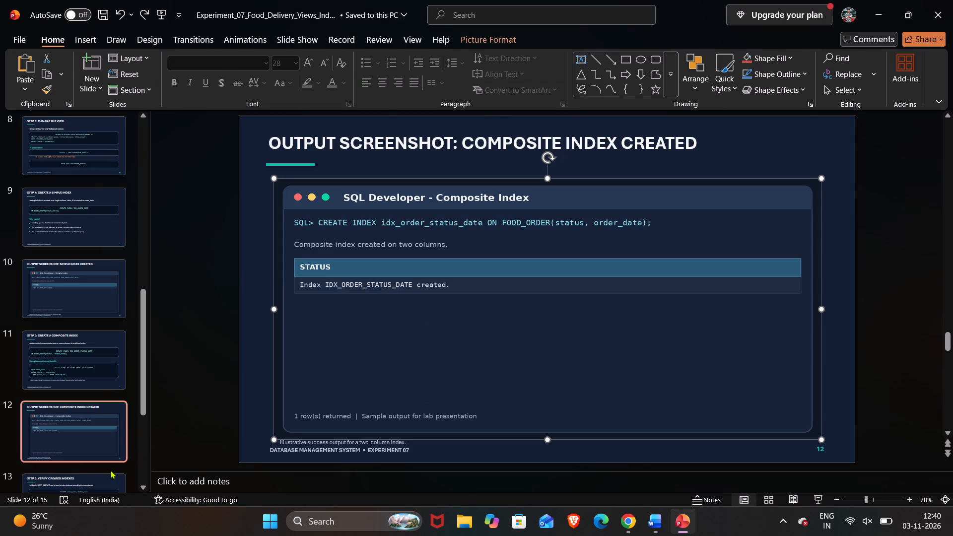
Copy slide 13's title STEP 6: VERIFY CREATED INDEXES into the Word document, on a new line below the composite index picture.
{"action": "left_click", "coordinate": [103, 478]}
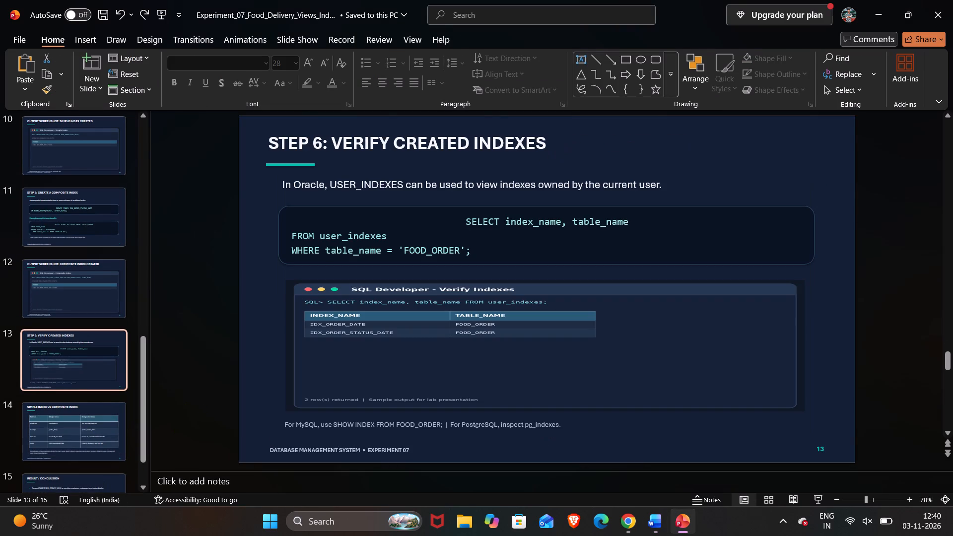
{"action": "left_click_drag", "start_coordinate": [271, 141], "coordinate": [571, 133]}
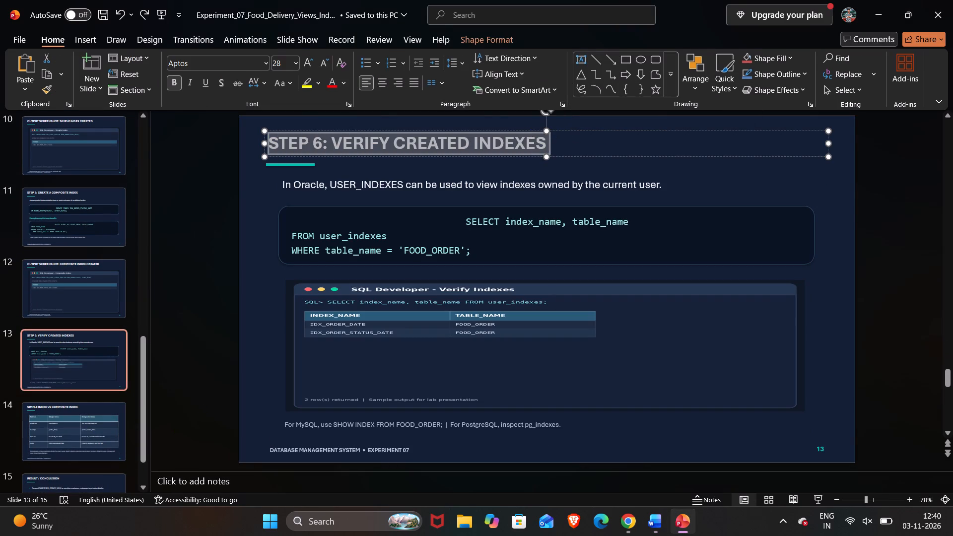
{"action": "key", "text": "ctrl+c"}
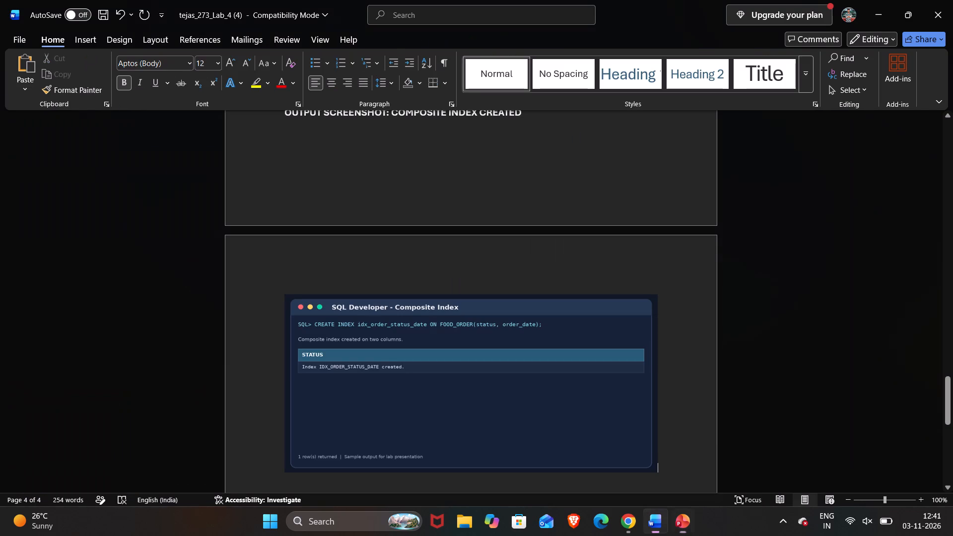
{"action": "key", "text": "Return"}
{"action": "key", "text": "ctrl+v"}
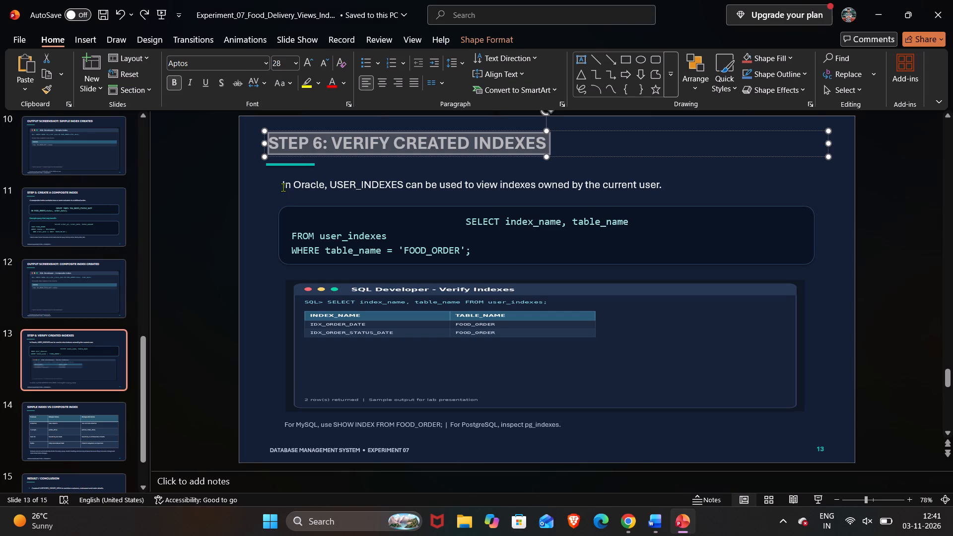
Copy slide 13's SELECT index_name, table_name query on user_indexes and its output picture into the Word document, below the STEP 6 heading.
{"action": "left_click", "coordinate": [468, 224]}
{"action": "left_click_drag", "start_coordinate": [468, 224], "coordinate": [482, 261]}
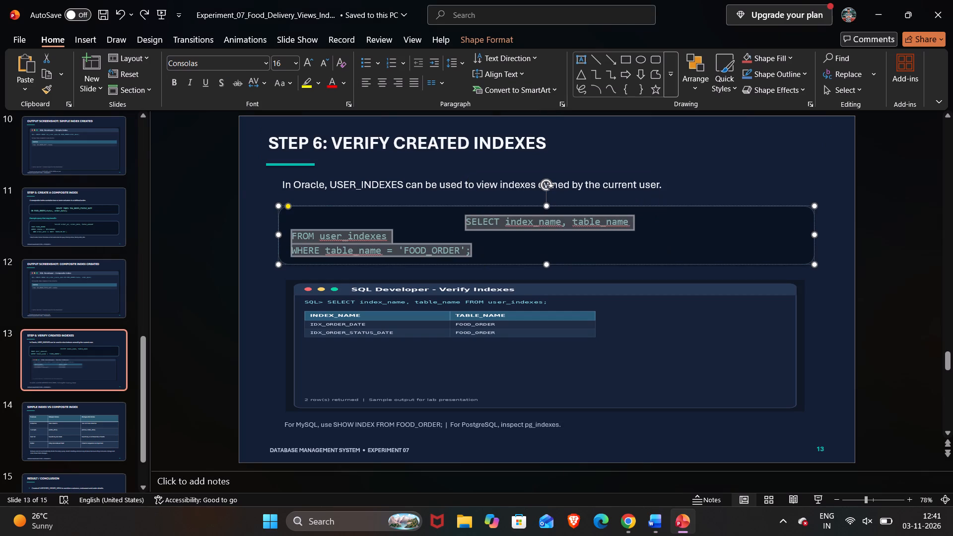
{"action": "key", "text": "ctrl+c"}
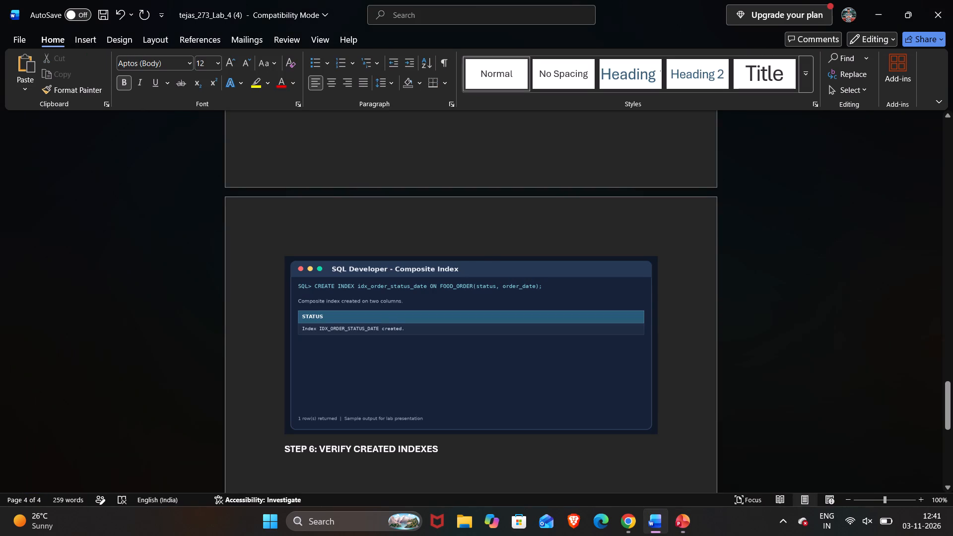
{"action": "key", "text": "ctrl+v"}
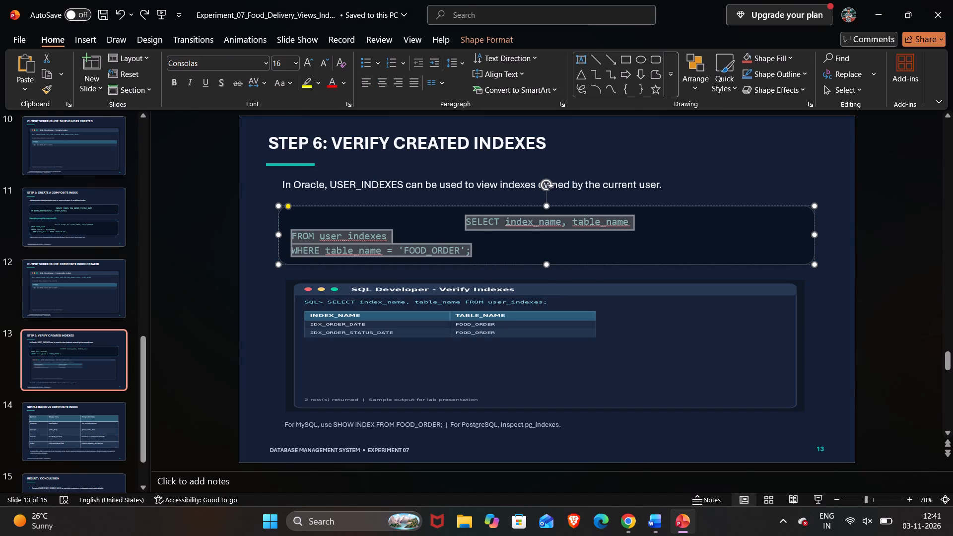
{"action": "left_click", "coordinate": [322, 296]}
{"action": "key", "text": "ctrl+c"}
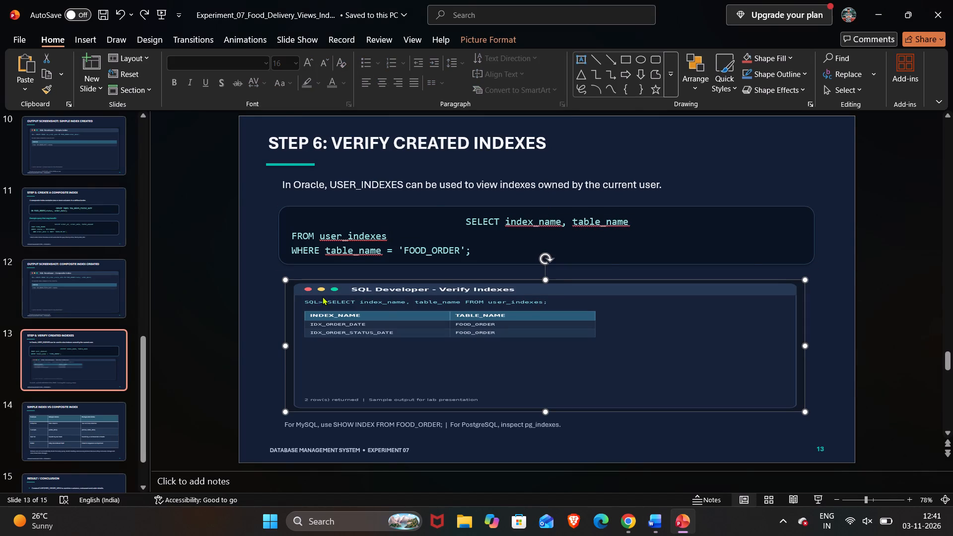
{"action": "key", "text": "ctrl+v"}
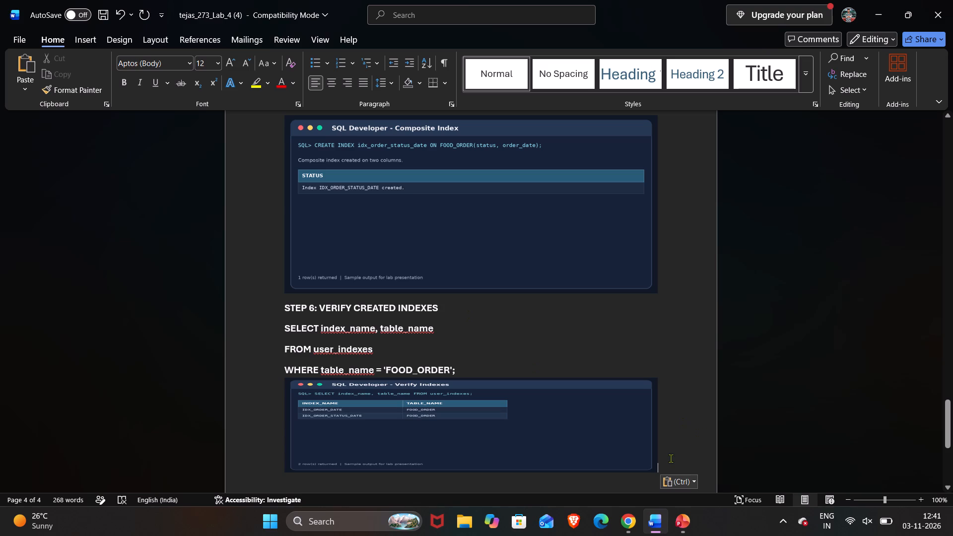
Copy slide 15's title RESULT / CONCLUSION into the Word document, on a new line below the verify indexes picture.
{"action": "key", "text": "Return"}
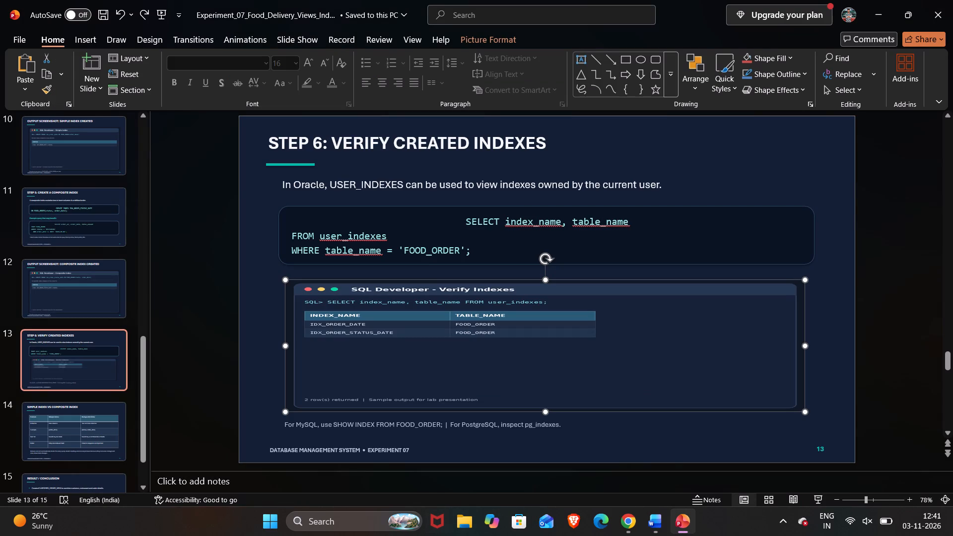
{"action": "left_click", "coordinate": [12, 434]}
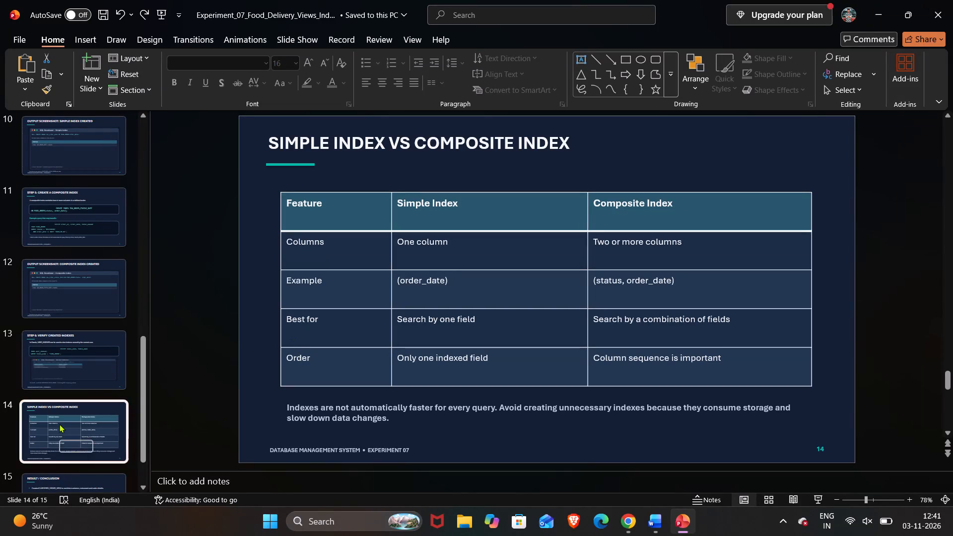
{"action": "left_click", "coordinate": [70, 481]}
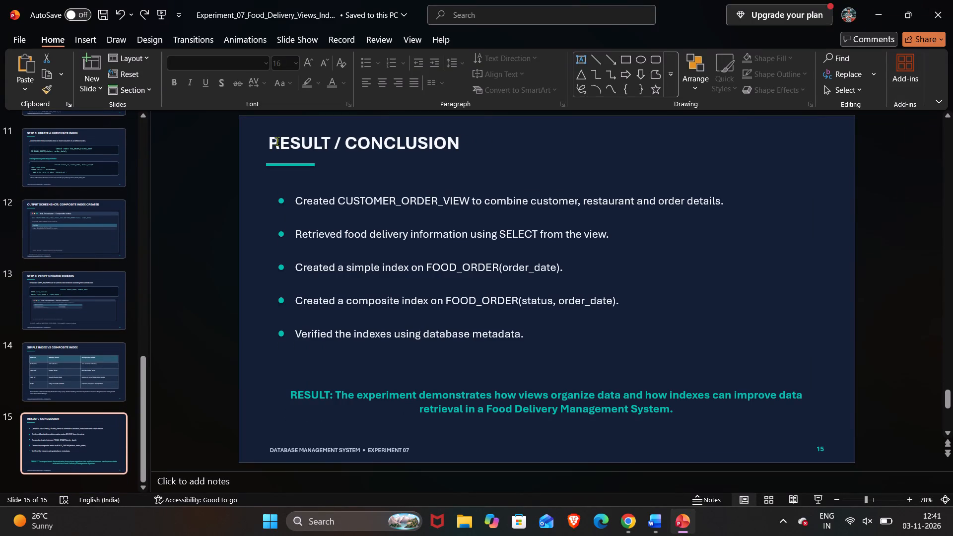
{"action": "left_click_drag", "start_coordinate": [269, 139], "coordinate": [513, 138]}
{"action": "key", "text": "ctrl+c"}
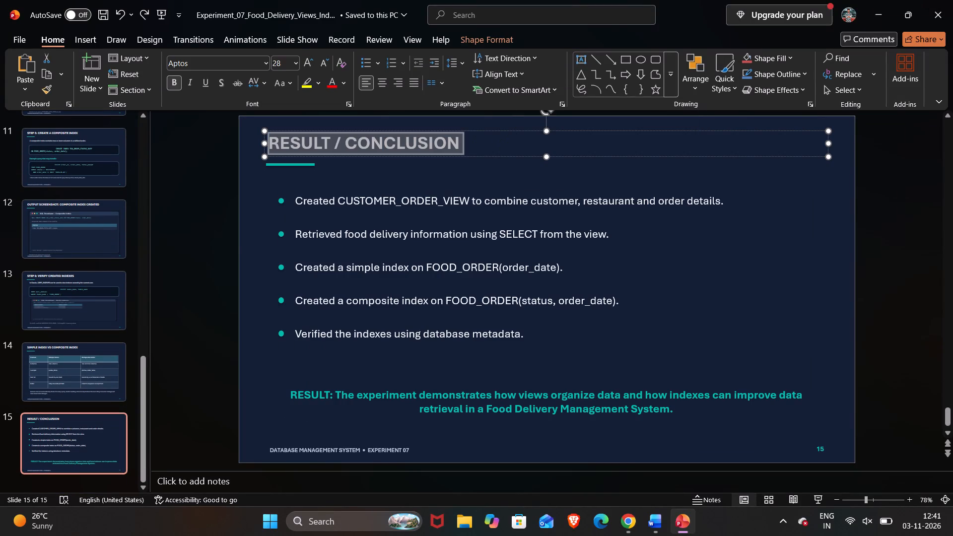
{"action": "key", "text": "ctrl+v"}
Copy slide 15's first two bullets, on creating CUSTOMER_ORDER_VIEW and retrieving data with SELECT, into the Word document below the RESULT / CONCLUSION heading.
{"action": "left_click", "coordinate": [298, 201]}
{"action": "left_click_drag", "start_coordinate": [298, 201], "coordinate": [725, 195]}
{"action": "key", "text": "ctrl+c"}
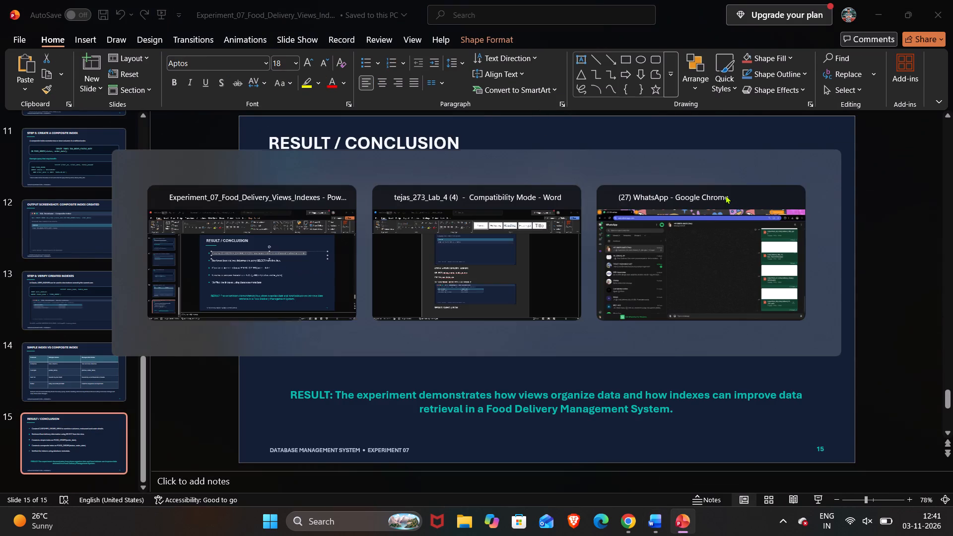
{"action": "key", "text": "ctrl+v"}
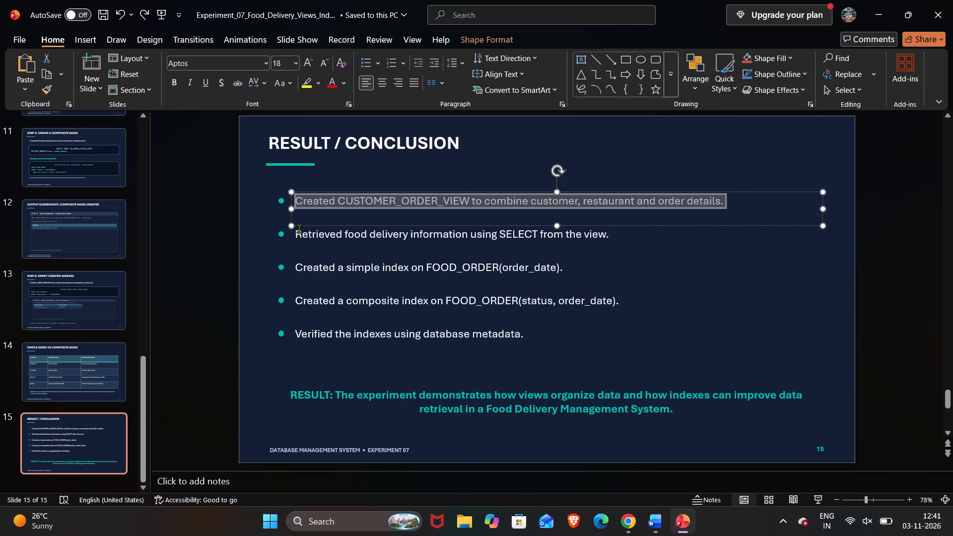
{"action": "left_click_drag", "start_coordinate": [299, 231], "coordinate": [623, 232]}
{"action": "key", "text": "ctrl+c"}
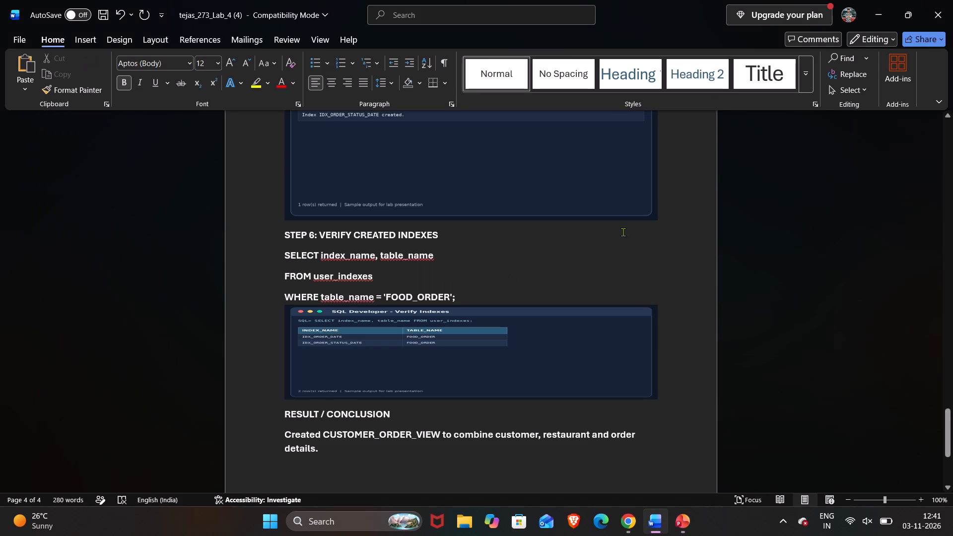
{"action": "key", "text": "ctrl+v"}
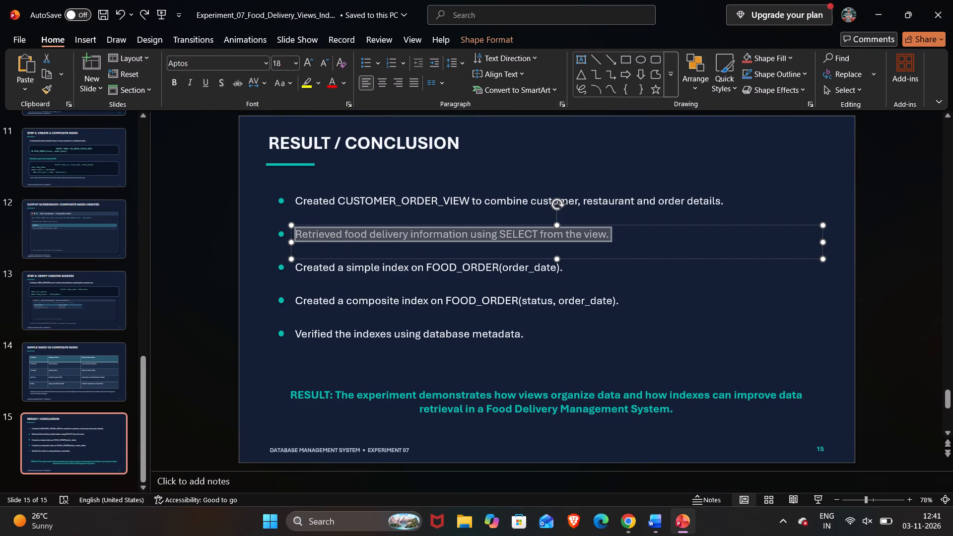
Copy slide 15's last three bullets, on the simple index, composite index and index verification, into the Word document below the first two.
{"action": "left_click_drag", "start_coordinate": [296, 269], "coordinate": [565, 271]}
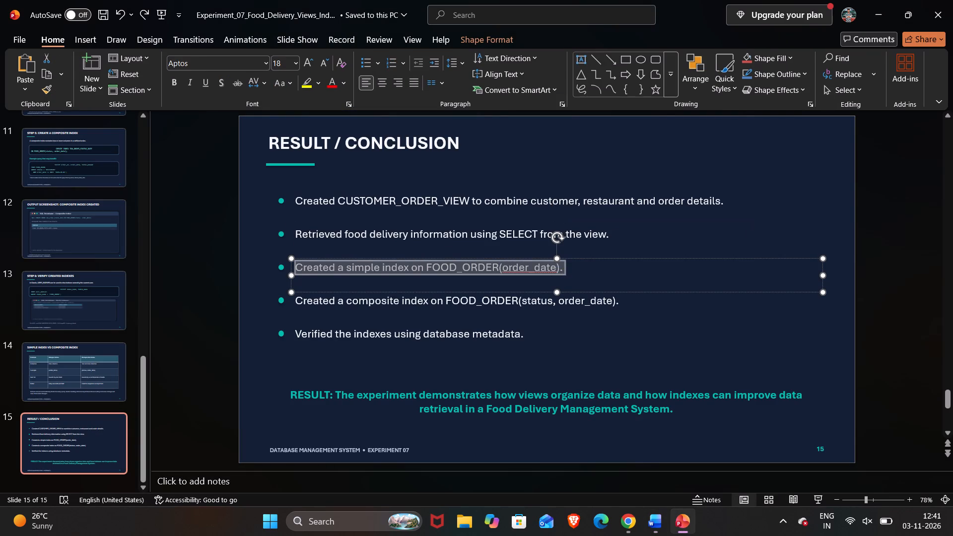
{"action": "key", "text": "ctrl+c"}
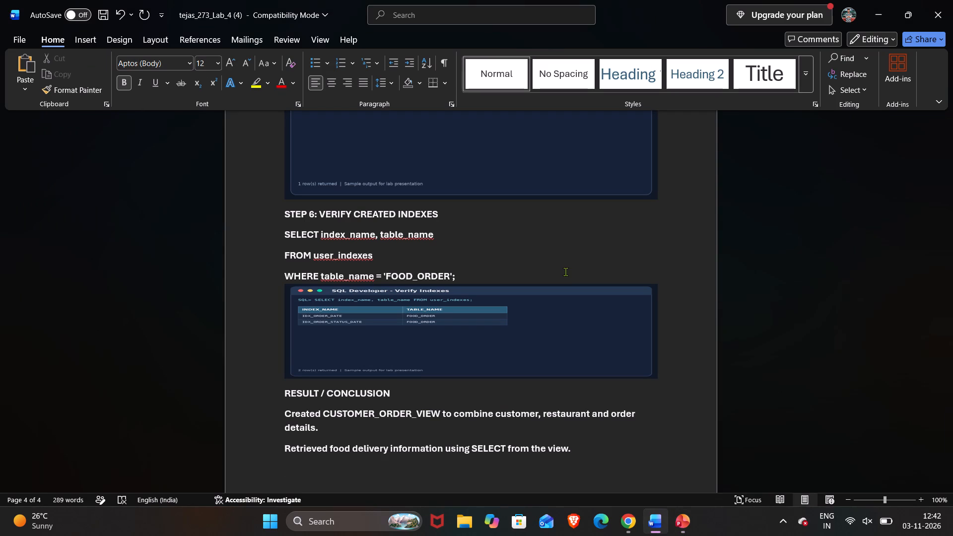
{"action": "key", "text": "ctrl+v"}
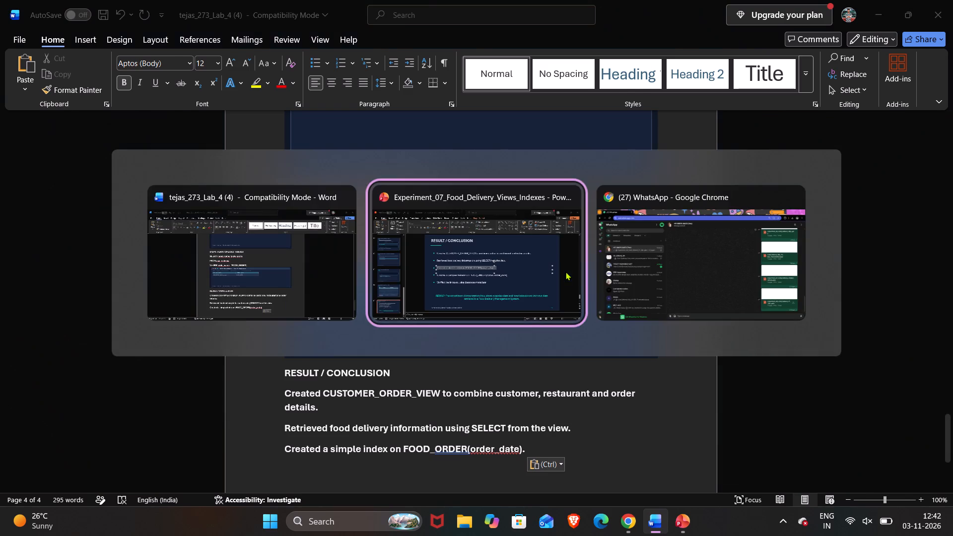
{"action": "left_click_drag", "start_coordinate": [296, 300], "coordinate": [631, 309]}
{"action": "key", "text": "ctrl+c"}
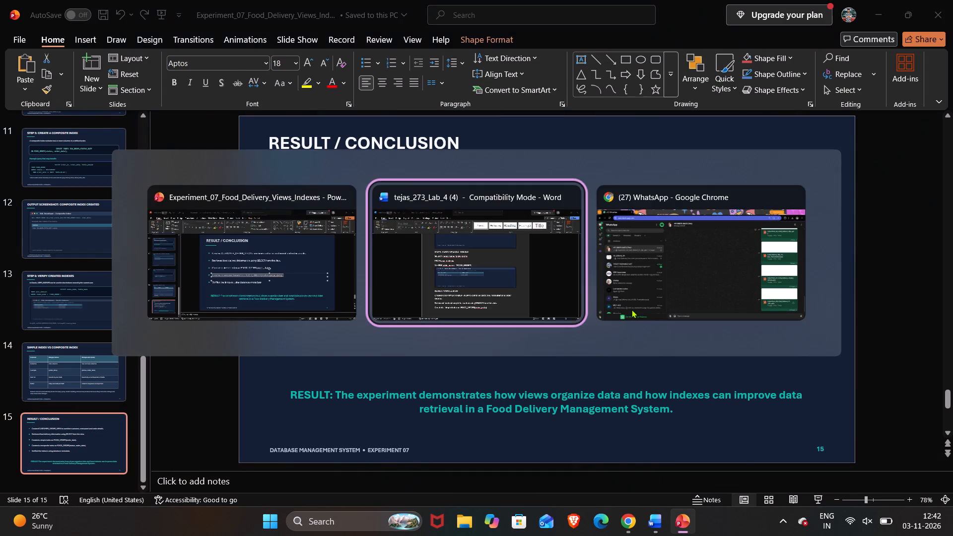
{"action": "key", "text": "ctrl+v"}
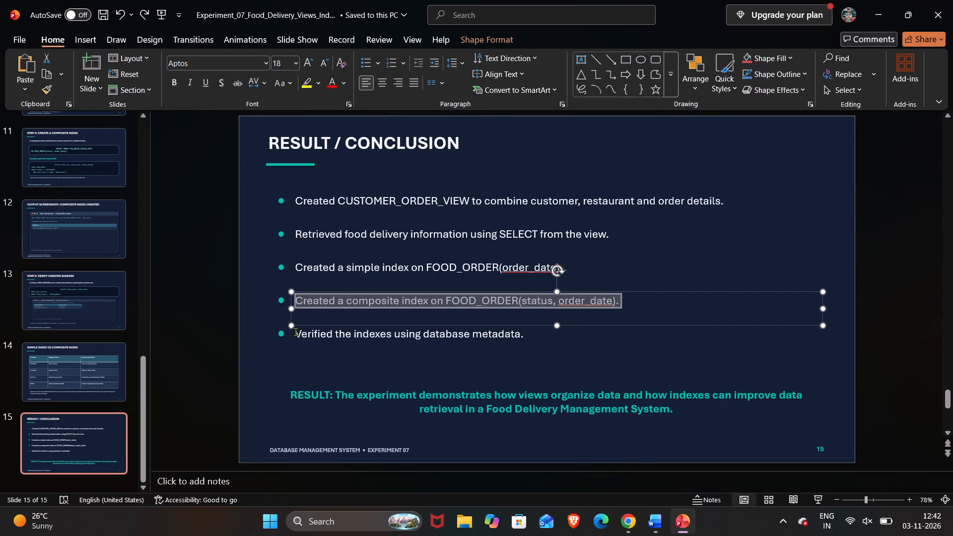
{"action": "left_click_drag", "start_coordinate": [295, 331], "coordinate": [577, 328]}
{"action": "key", "text": "ctrl+c"}
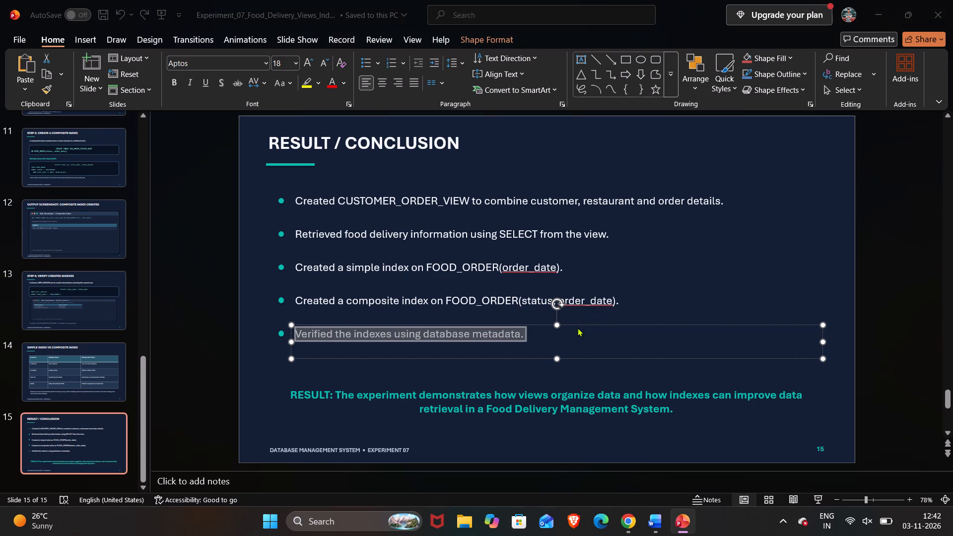
{"action": "key", "text": "ctrl+v"}
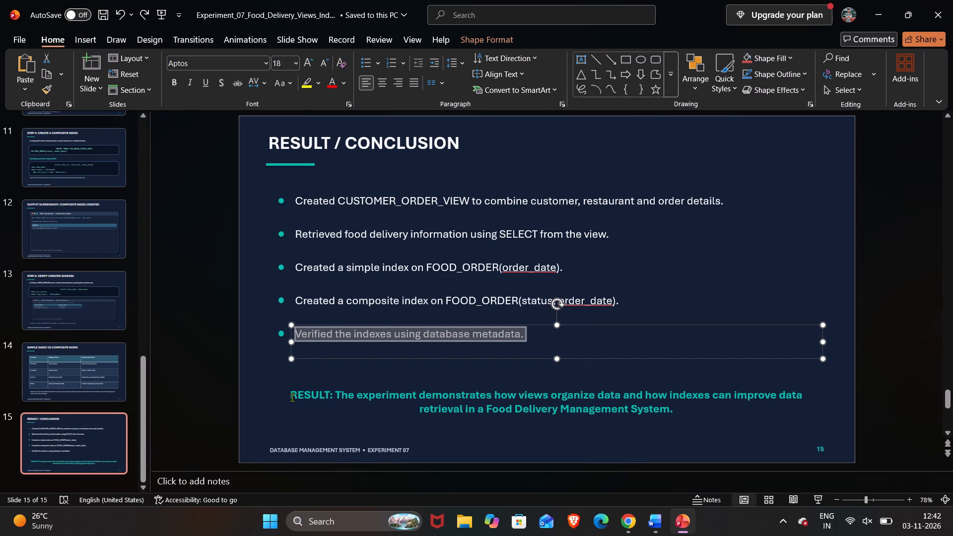
Copy slide 15's closing RESULT sentence about views and indexes to the end of the Word document.
{"action": "left_click_drag", "start_coordinate": [292, 397], "coordinate": [664, 413]}
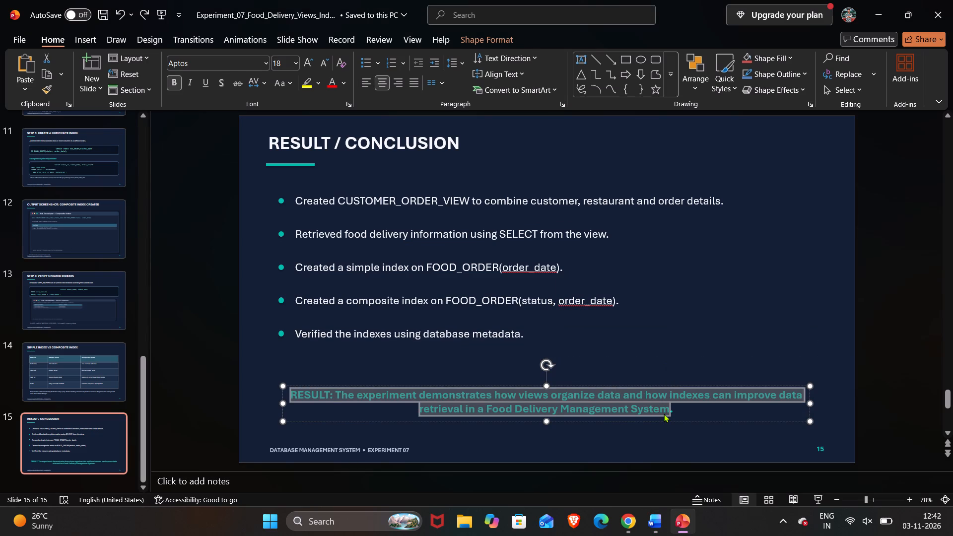
{"action": "key", "text": "ctrl+c"}
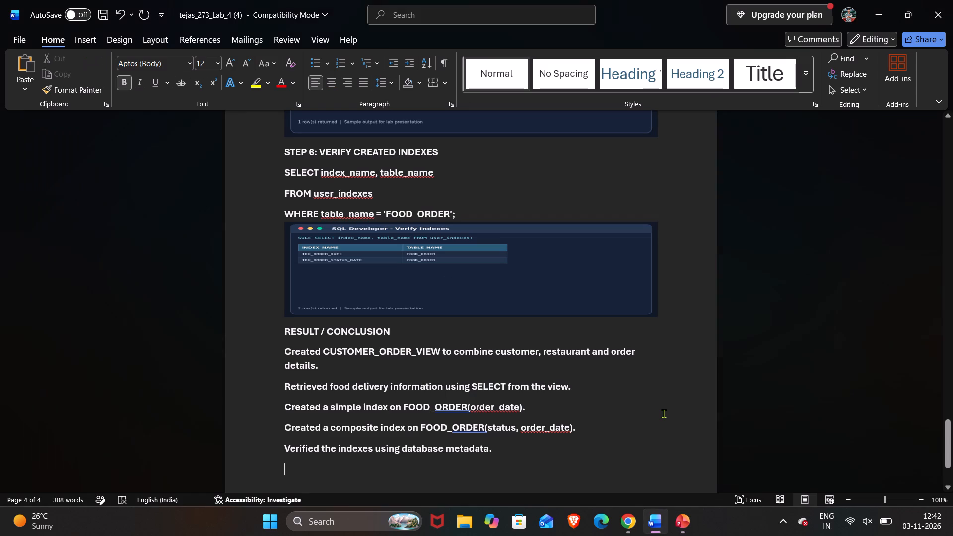
{"action": "key", "text": "ctrl+v"}
Begin saving a copy of the document in the Downloads folder with the file name Sumit_DBMS_lab(7).
{"action": "scroll", "coordinate": [664, 413], "scroll_direction": "up", "scroll_amount": 20}
{"action": "scroll", "coordinate": [664, 413], "scroll_direction": "up", "scroll_amount": 2}
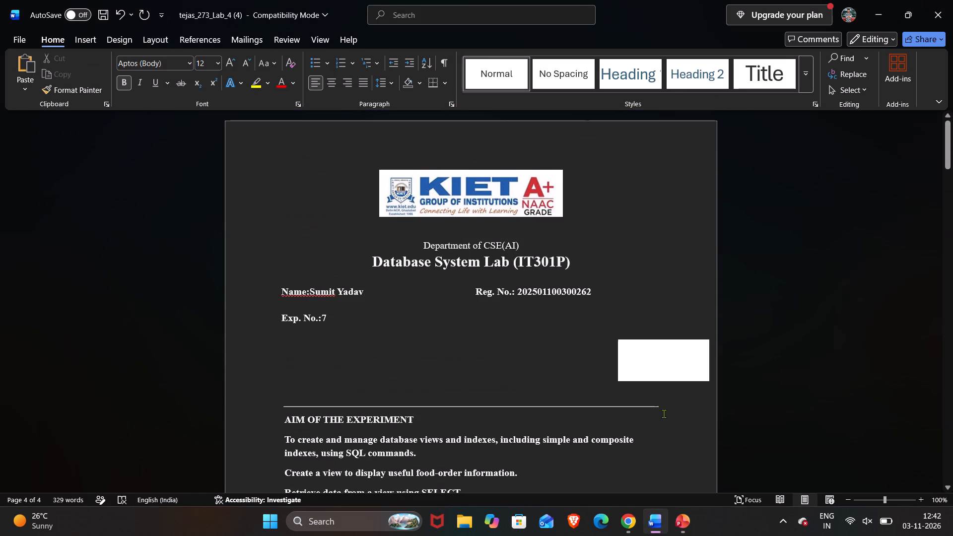
{"action": "scroll", "coordinate": [664, 413], "scroll_direction": "up", "scroll_amount": 9}
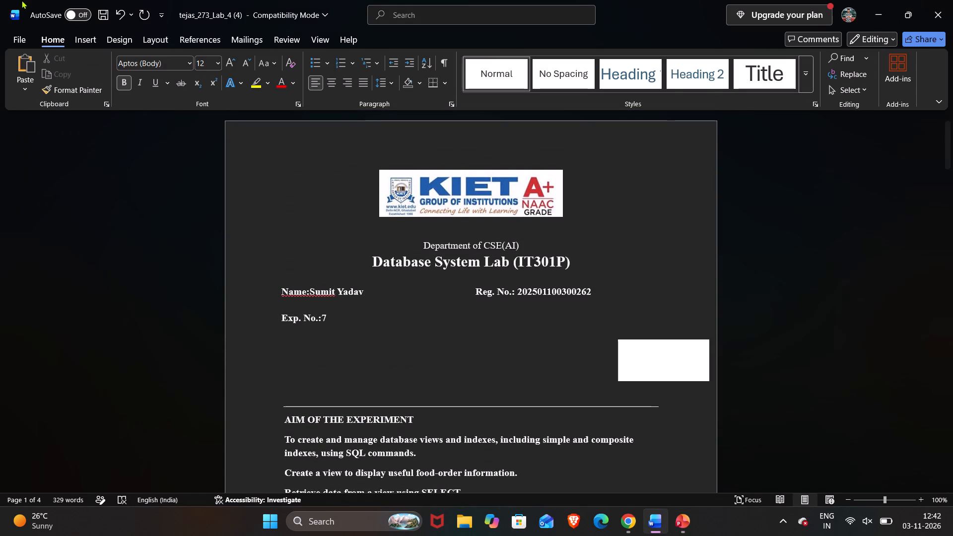
{"action": "left_click", "coordinate": [17, 38]}
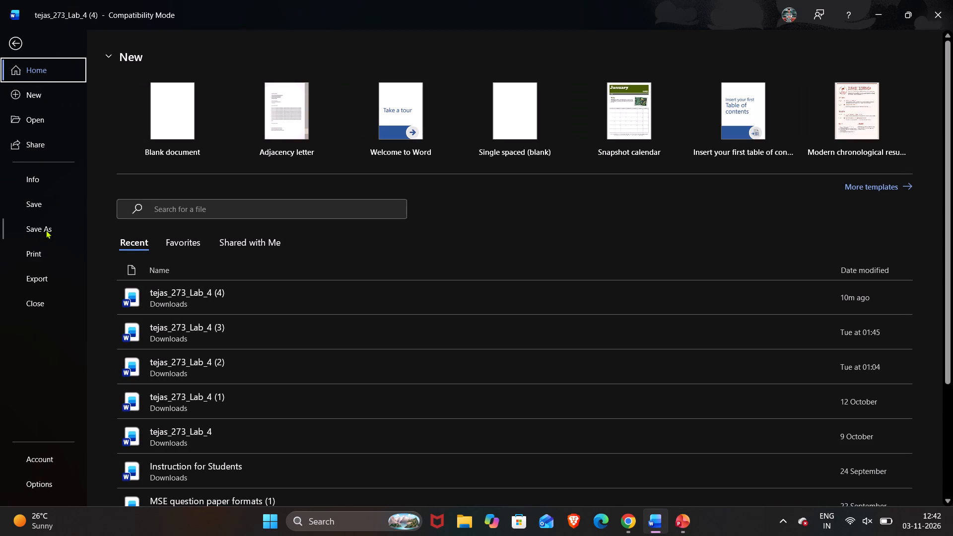
{"action": "left_click", "coordinate": [46, 230]}
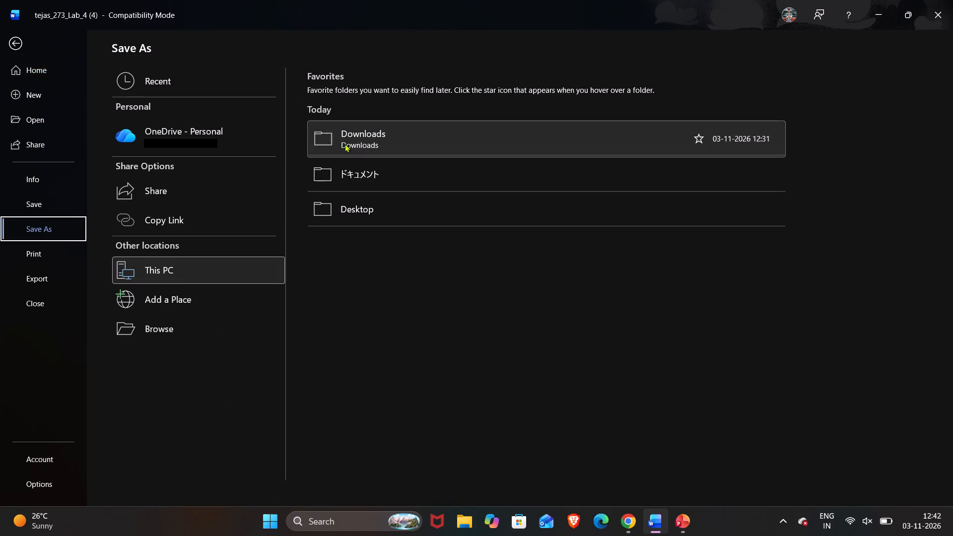
{"action": "left_click", "coordinate": [357, 141]}
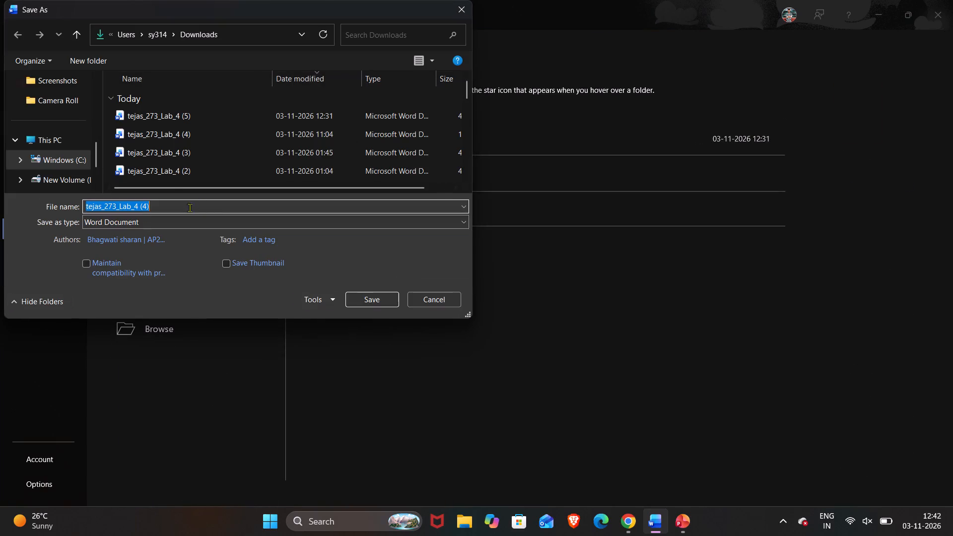
{"action": "left_click", "coordinate": [152, 204]}
{"action": "key", "text": "BackSpace"}
{"action": "key", "text": "BackSpace"}
{"action": "key", "text": "BackSpace"}
{"action": "key", "text": "BackSpace"}
{"action": "key", "text": "BackSpace"}
{"action": "key", "text": "BackSpace"}
{"action": "key", "text": "BackSpace"}
{"action": "key", "text": "BackSpace"}
{"action": "key", "text": "BackSpace"}
{"action": "key", "text": "BackSpace"}
{"action": "key", "text": "BackSpace"}
{"action": "key", "text": "BackSpace"}
{"action": "key", "text": "BackSpace"}
{"action": "key", "text": "BackSpace"}
{"action": "key", "text": "BackSpace"}
{"action": "key", "text": "BackSpace"}
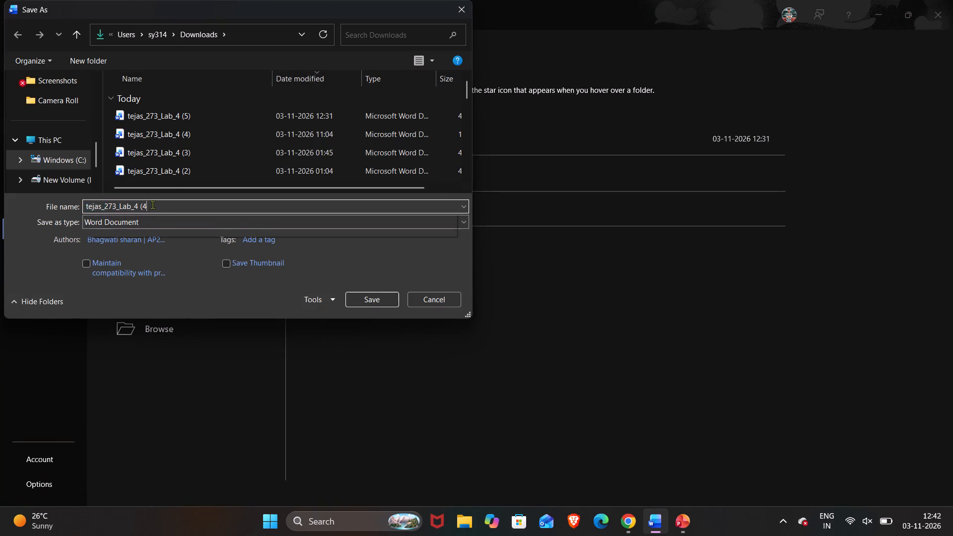
{"action": "key", "text": "BackSpace"}
{"action": "key", "text": "BackSpace"}
{"action": "key", "text": "BackSpace"}
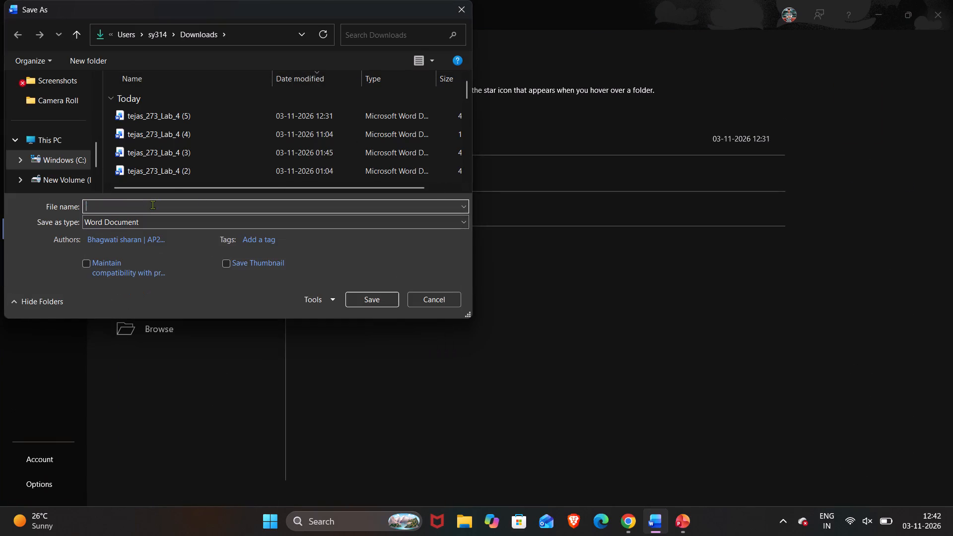
{"action": "type", "text": "Sumit"}
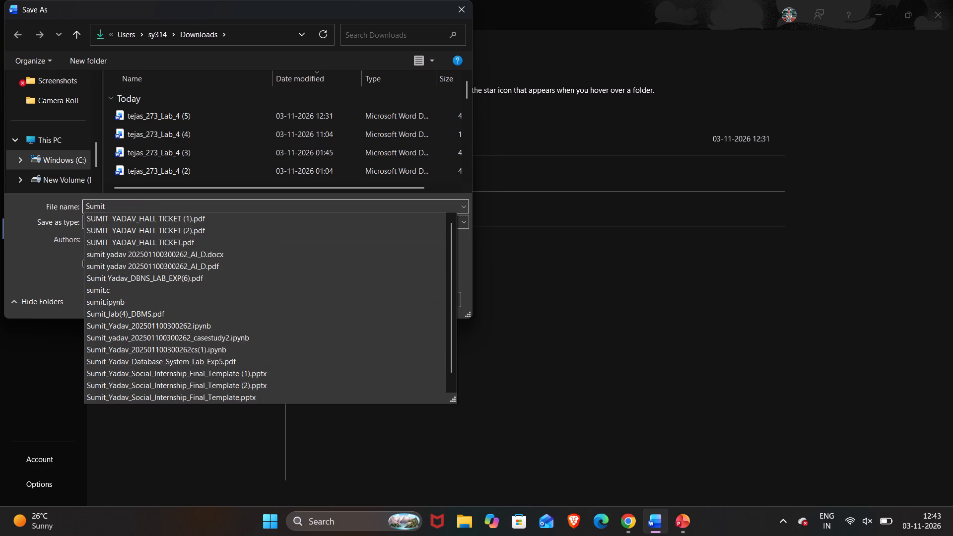
{"action": "key", "text": "shift+underscore"}
{"action": "key", "text": "shift+b"}
{"action": "key", "text": "shift+BackSpace"}
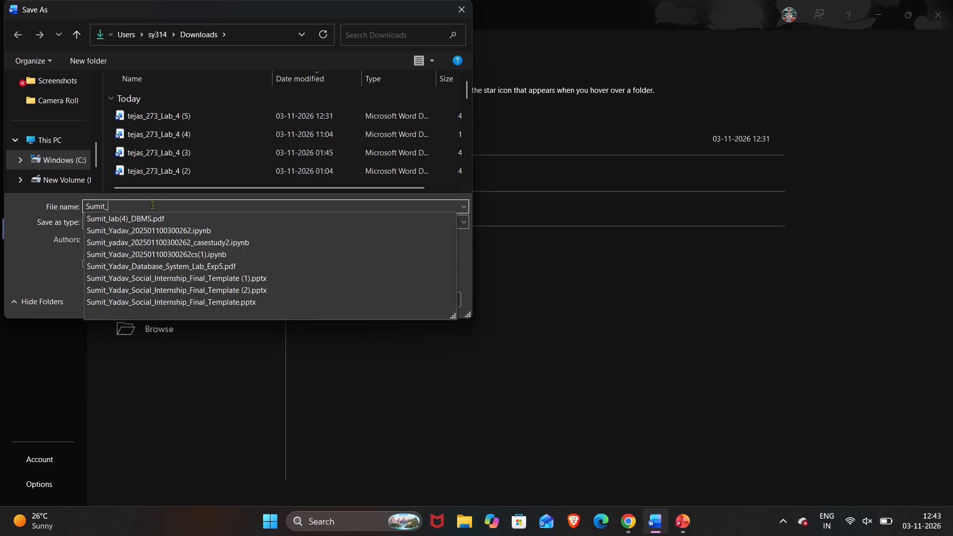
{"action": "type", "text": "DBMS"}
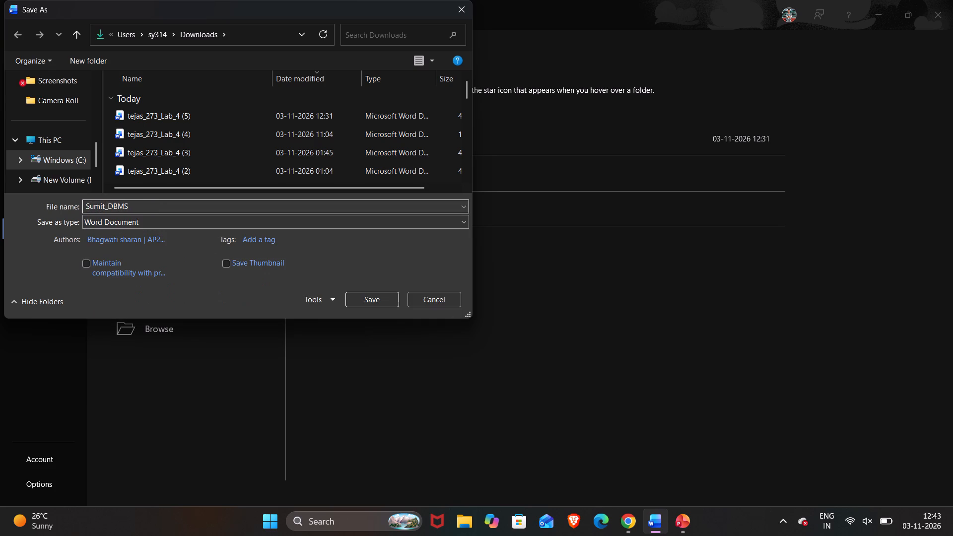
{"action": "type", "text": "_lab("}
{"action": "type", "text": "7)"}
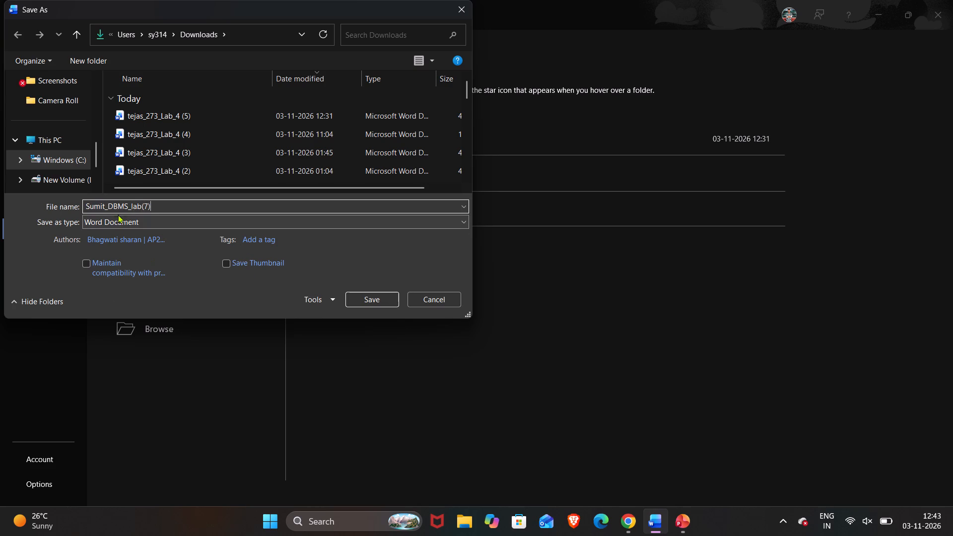
Set the file format of the copy to PDF and save it.
{"action": "left_click", "coordinate": [121, 214]}
{"action": "left_click", "coordinate": [141, 223]}
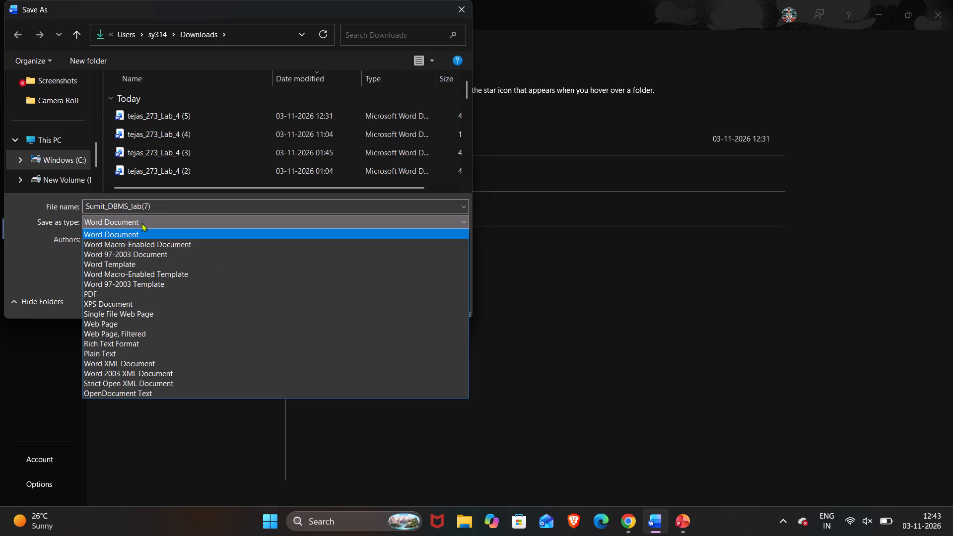
{"action": "left_click", "coordinate": [122, 297]}
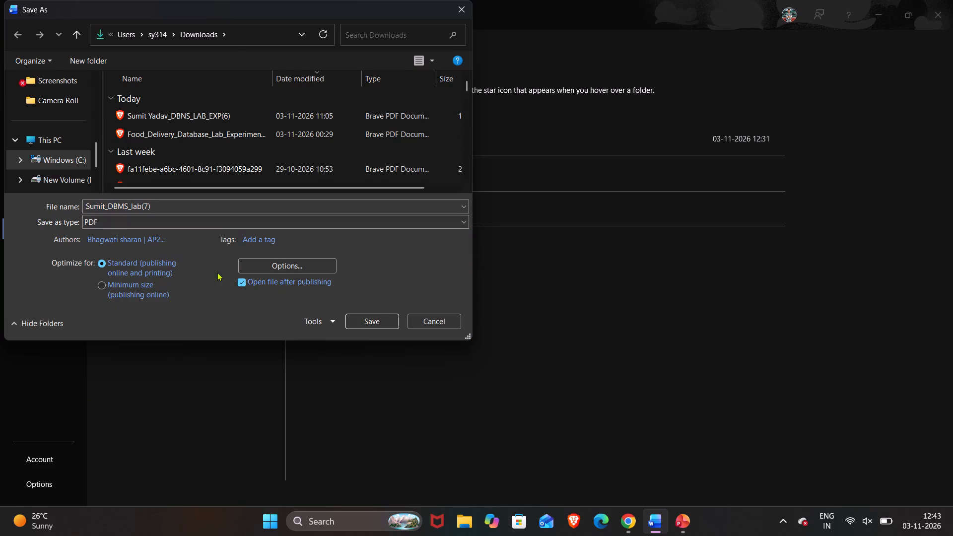
{"action": "left_click", "coordinate": [375, 320]}
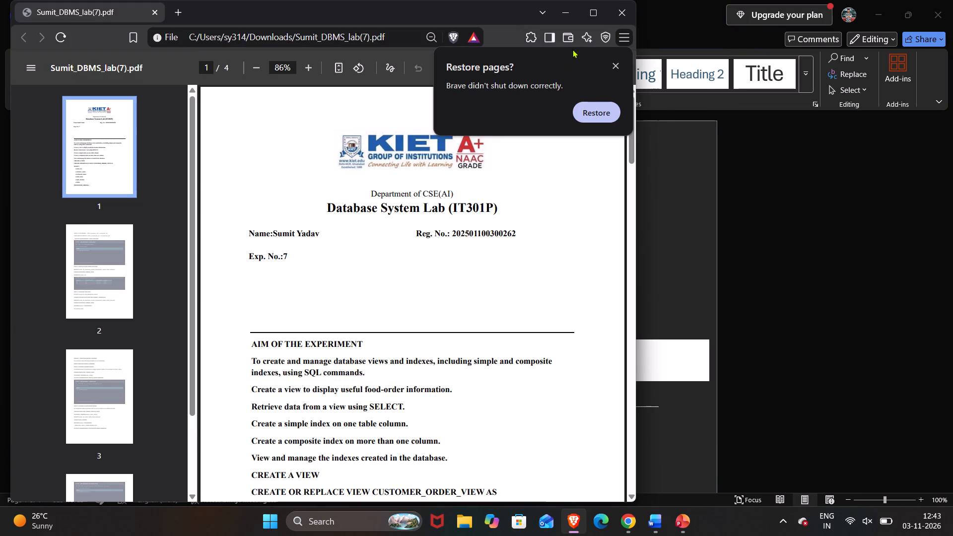
Review the exported PDF from the first page through the RESULT / CONCLUSION section, and dismiss the restore pages prompt.
{"action": "scroll", "coordinate": [414, 381], "scroll_direction": "down", "scroll_amount": 8}
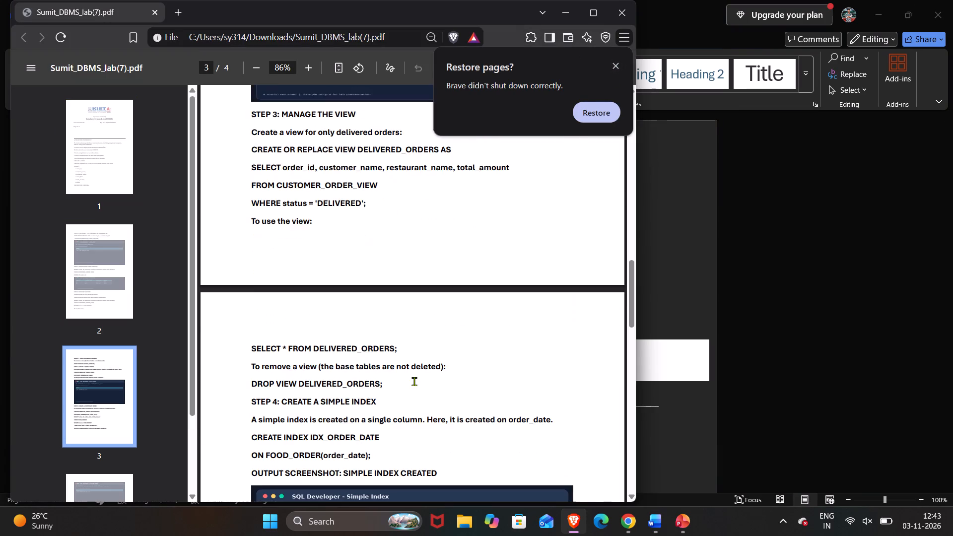
{"action": "scroll", "coordinate": [414, 381], "scroll_direction": "down", "scroll_amount": 11}
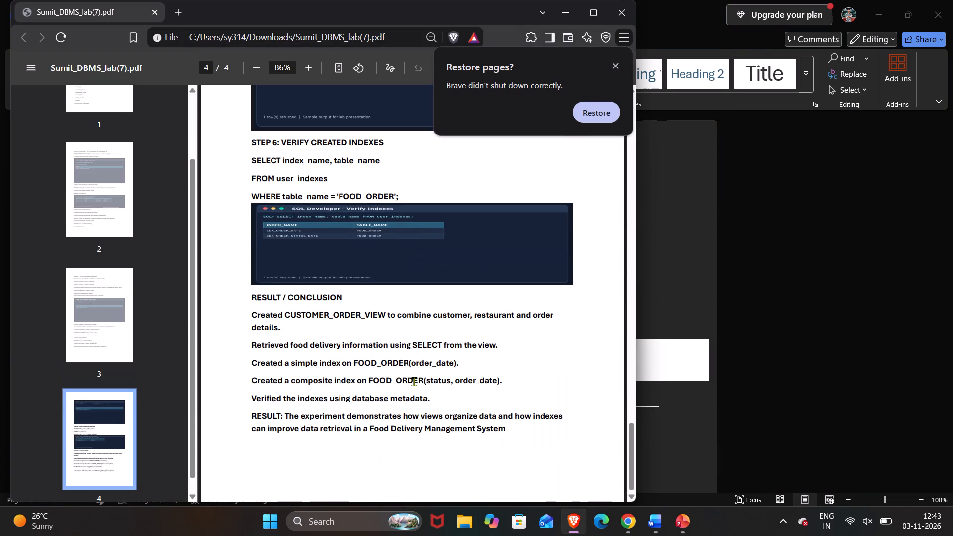
{"action": "scroll", "coordinate": [414, 381], "scroll_direction": "up", "scroll_amount": 16}
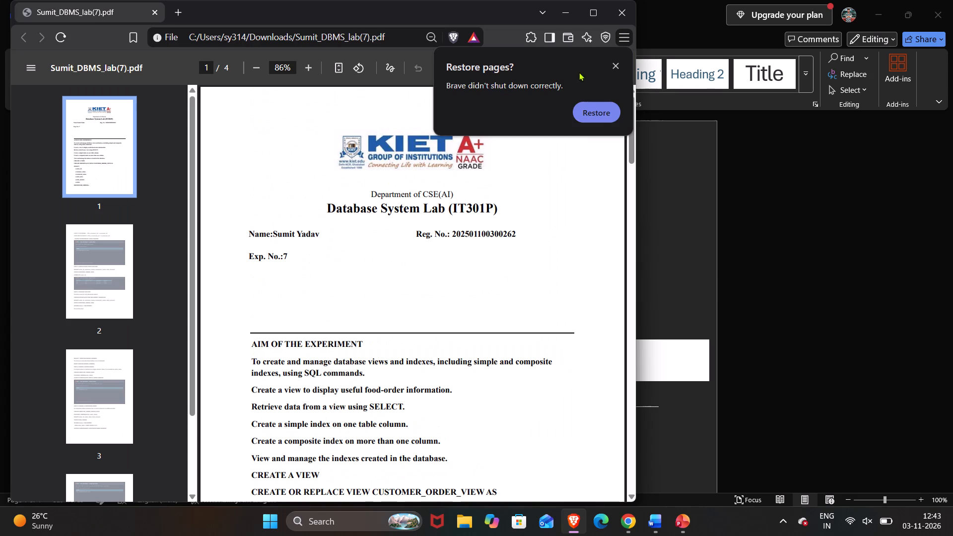
{"action": "left_click", "coordinate": [615, 65]}
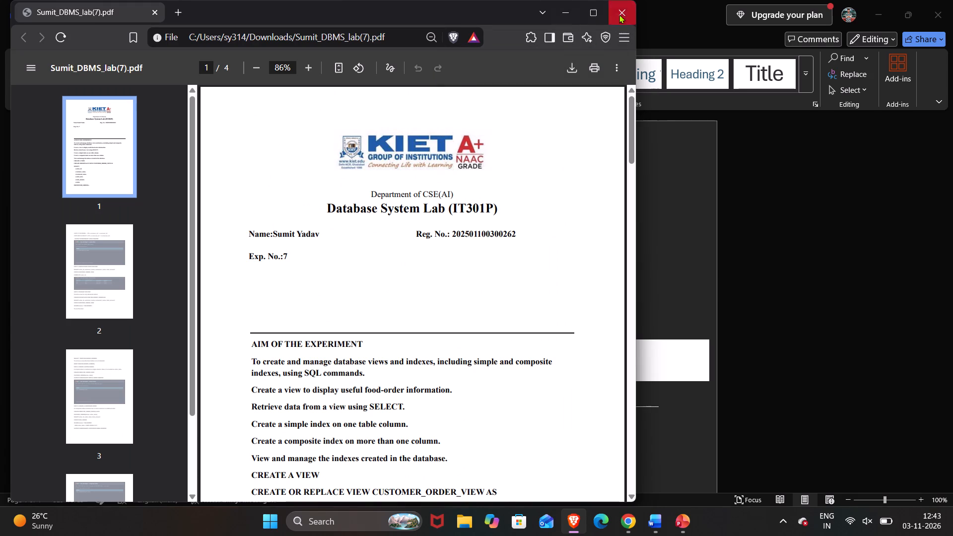
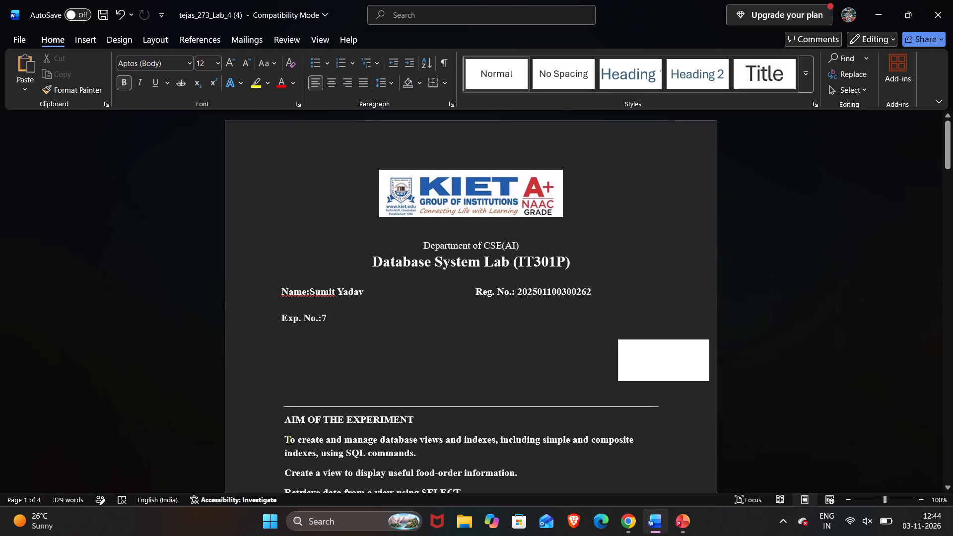
Delete all the Experiment 07 content below the AIM OF THE EXPERIMENT heading in the Word document.
{"action": "left_click_drag", "start_coordinate": [283, 439], "coordinate": [398, 496]}
{"action": "left_click_drag", "start_coordinate": [398, 496], "coordinate": [416, 535]}
{"action": "key", "text": "BackSpace"}
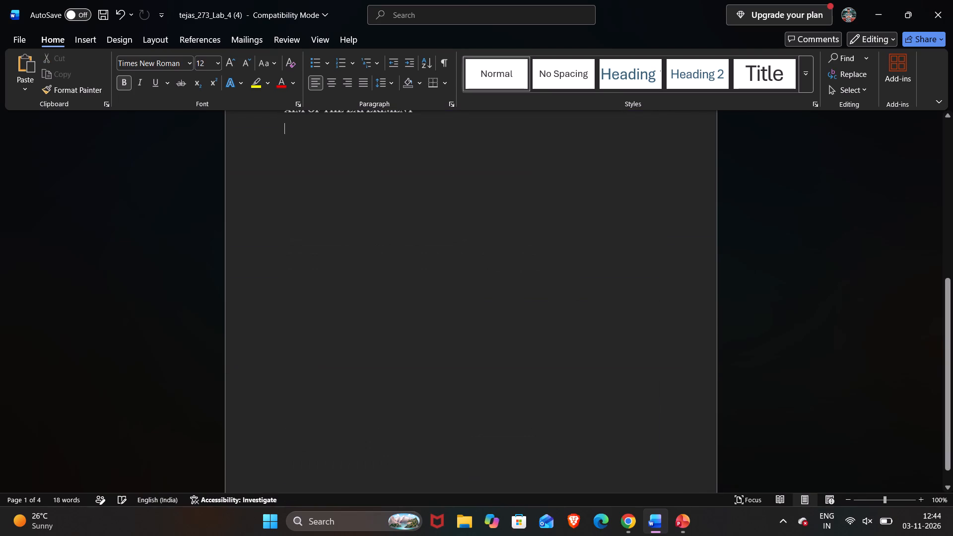
{"action": "scroll", "coordinate": [416, 535], "scroll_direction": "up", "scroll_amount": 2}
{"action": "scroll", "coordinate": [578, 424], "scroll_direction": "up", "scroll_amount": 2}
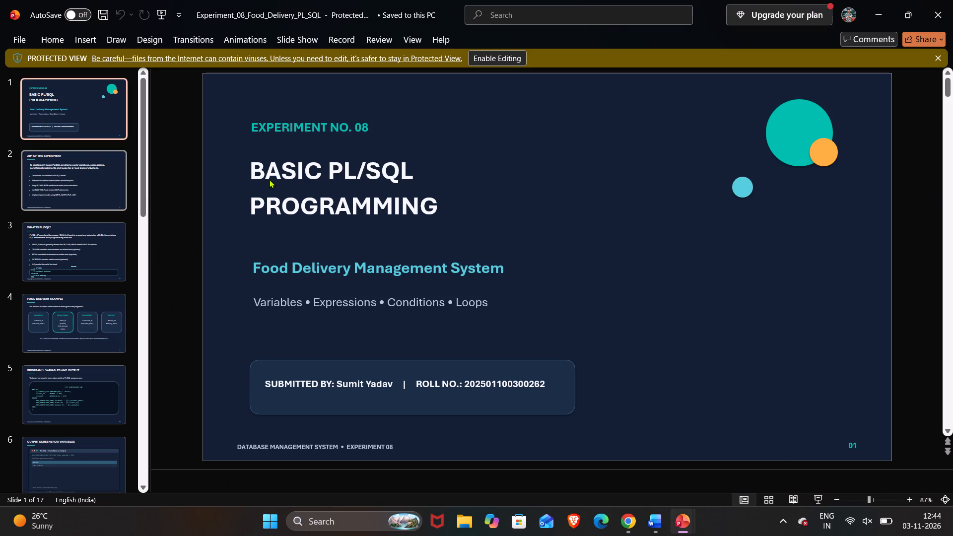
Copy the bold aim sentence from slide 2 of the Experiment_08_Food_Delivery_PL_SQL presentation to below the AIM heading in the Word document.
{"action": "left_click", "coordinate": [67, 170]}
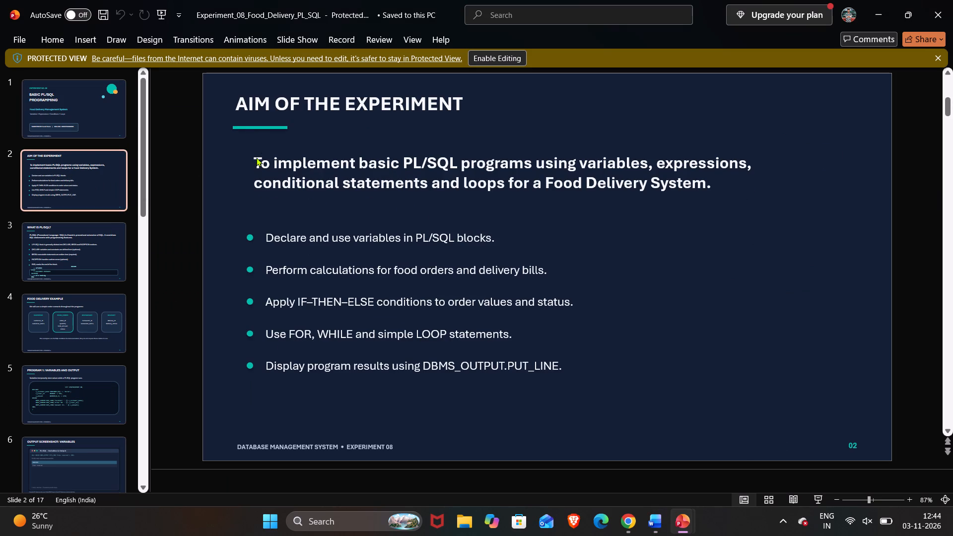
{"action": "left_click", "coordinate": [256, 157]}
{"action": "left_click_drag", "start_coordinate": [256, 157], "coordinate": [709, 202]}
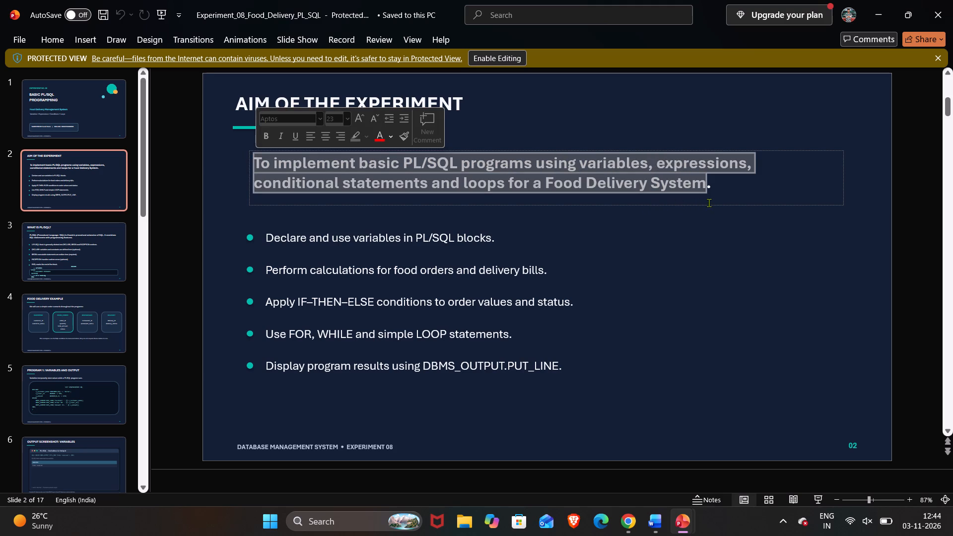
{"action": "left_click_drag", "start_coordinate": [709, 202], "coordinate": [740, 202]}
{"action": "key", "text": "ctrl+c"}
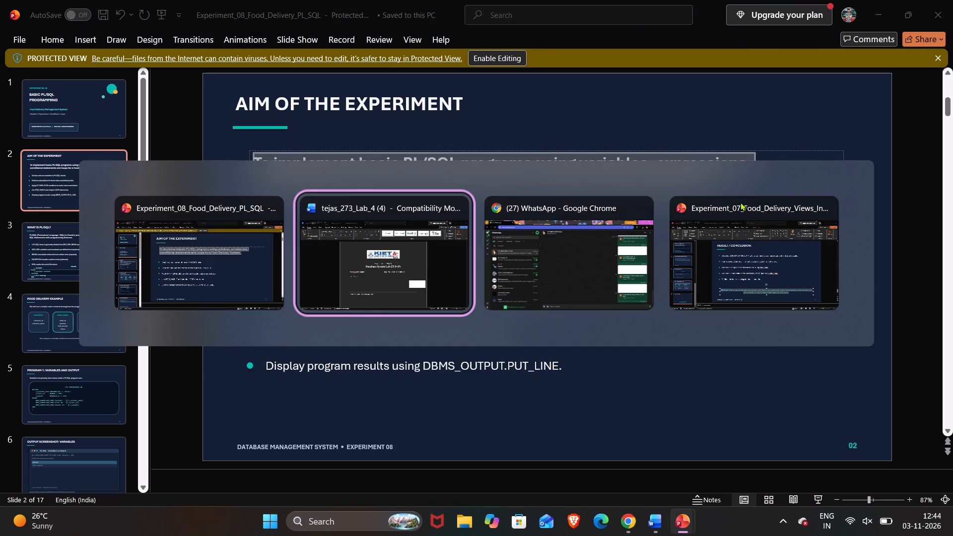
{"action": "key", "text": "ctrl+v"}
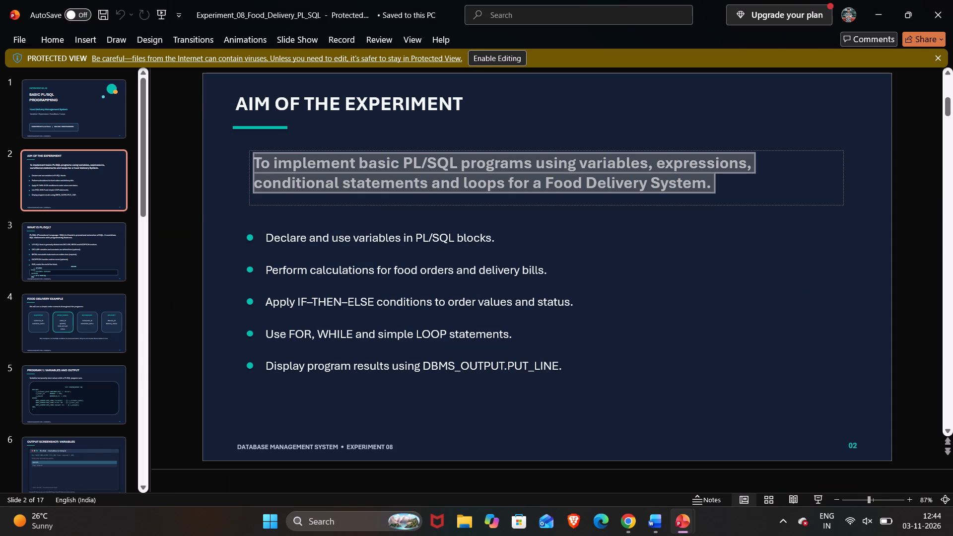
Copy slide 2's first three bullets, on variables, calculations and IF–THEN–ELSE conditions, one by one to below the aim sentence in Word.
{"action": "left_click_drag", "start_coordinate": [267, 238], "coordinate": [525, 238]}
{"action": "key", "text": "ctrl+c"}
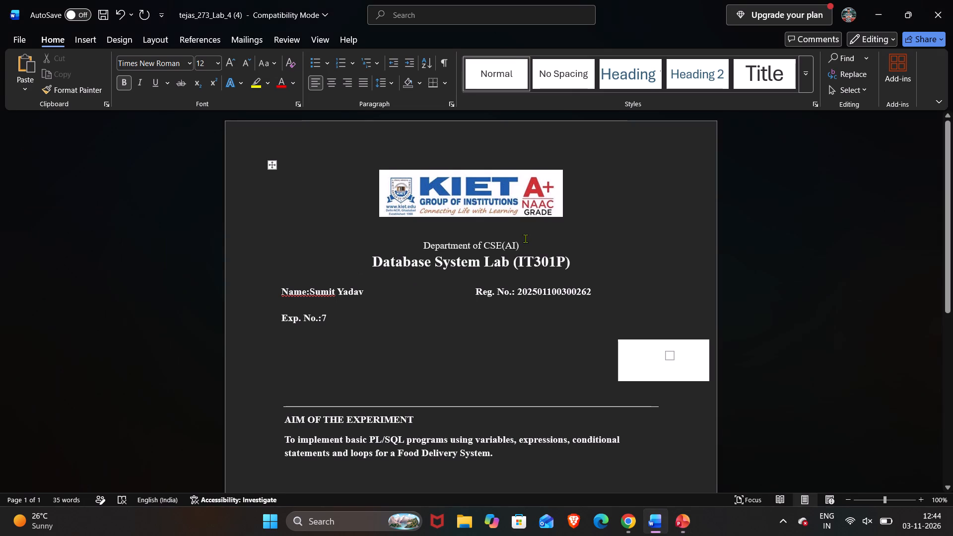
{"action": "key", "text": "ctrl+v"}
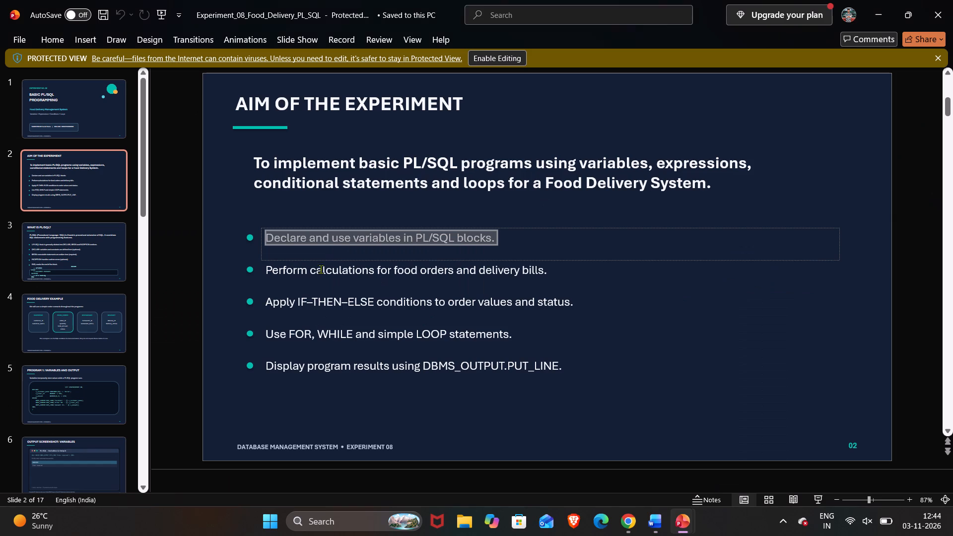
{"action": "left_click_drag", "start_coordinate": [266, 270], "coordinate": [639, 289]}
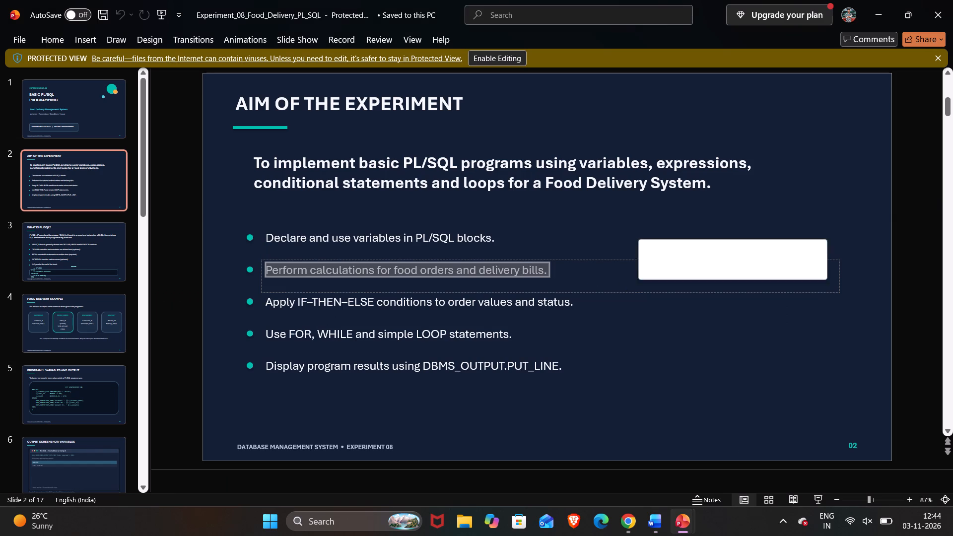
{"action": "key", "text": "ctrl+c"}
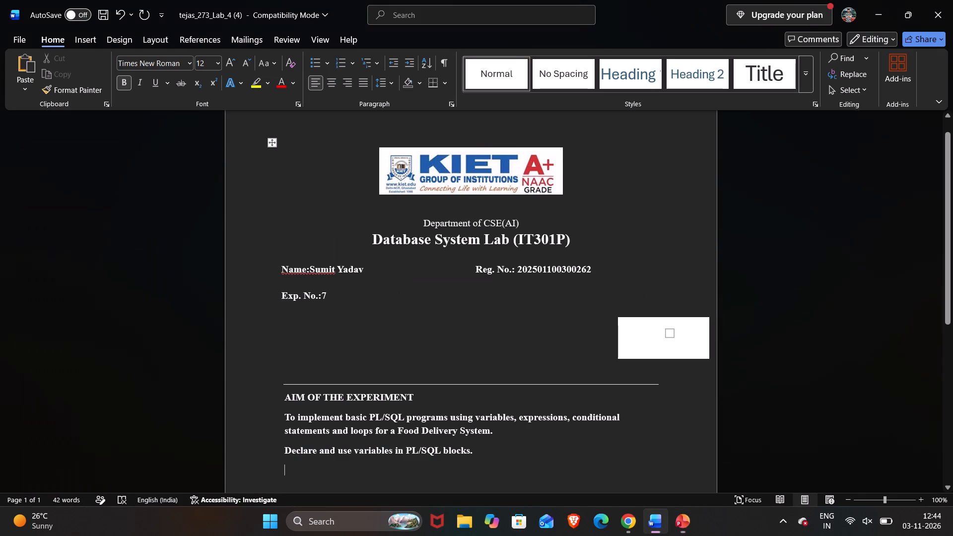
{"action": "key", "text": "ctrl+v"}
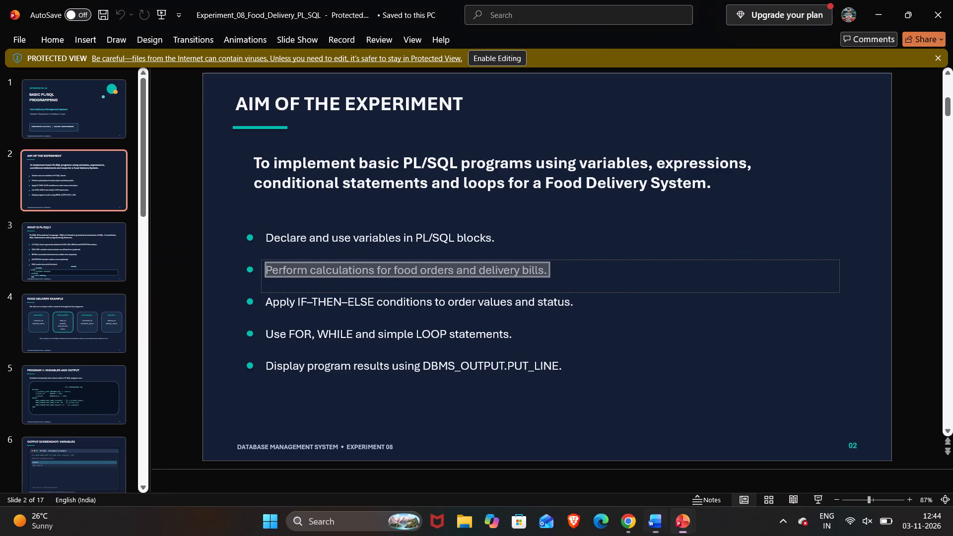
{"action": "left_click_drag", "start_coordinate": [265, 300], "coordinate": [497, 303]}
{"action": "left_click_drag", "start_coordinate": [497, 303], "coordinate": [320, 303]}
{"action": "left_click_drag", "start_coordinate": [266, 301], "coordinate": [578, 324]}
{"action": "key", "text": "ctrl+c"}
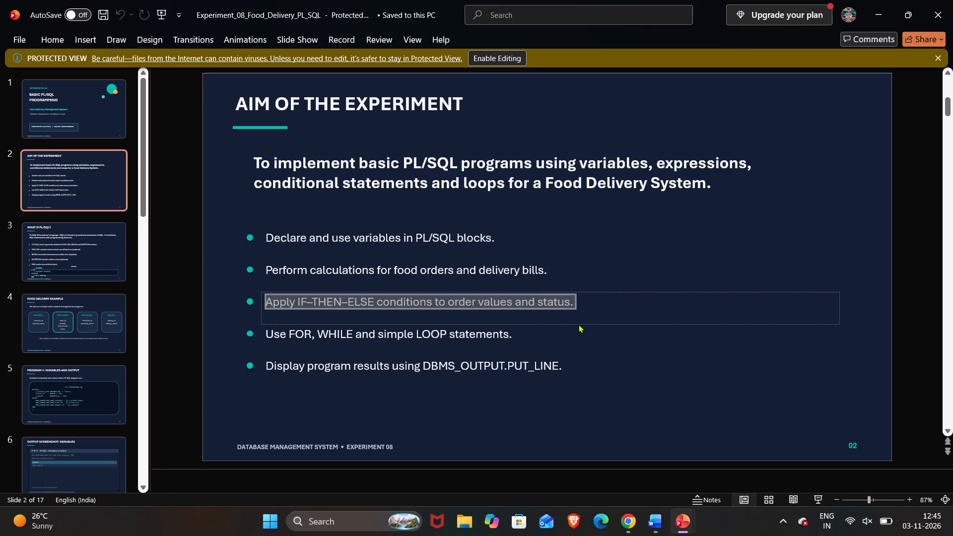
{"action": "key", "text": "ctrl+v"}
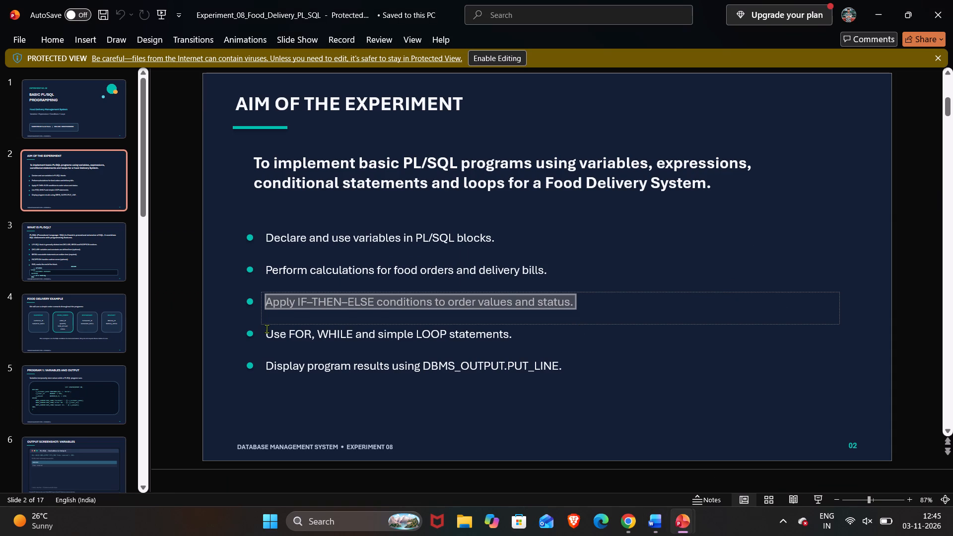
Copy slide 2's last two bullets, on loop statements and DBMS_OUTPUT.PUT_LINE, one by one to the end of the Word document.
{"action": "left_click", "coordinate": [267, 329]}
{"action": "left_click_drag", "start_coordinate": [267, 329], "coordinate": [575, 342]}
{"action": "key", "text": "ctrl+c"}
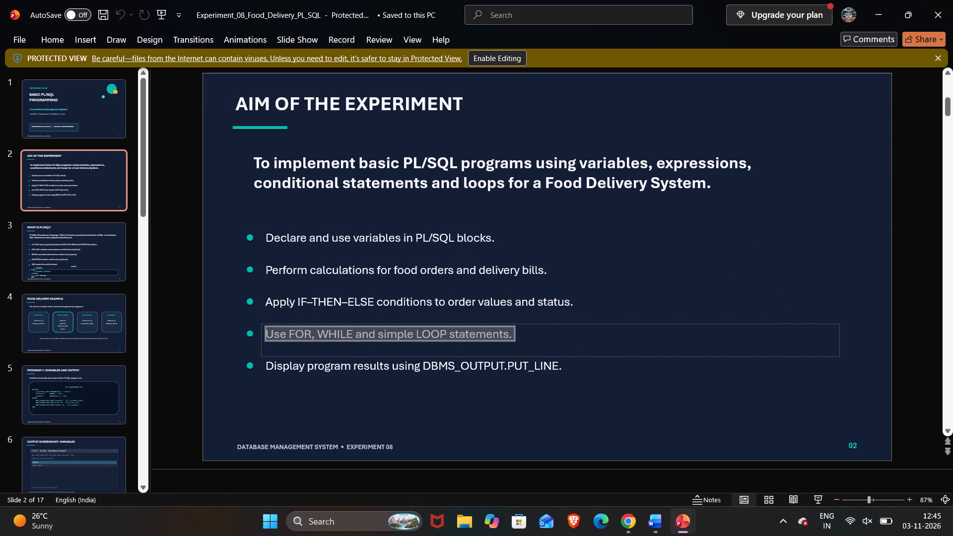
{"action": "key", "text": "ctrl+v"}
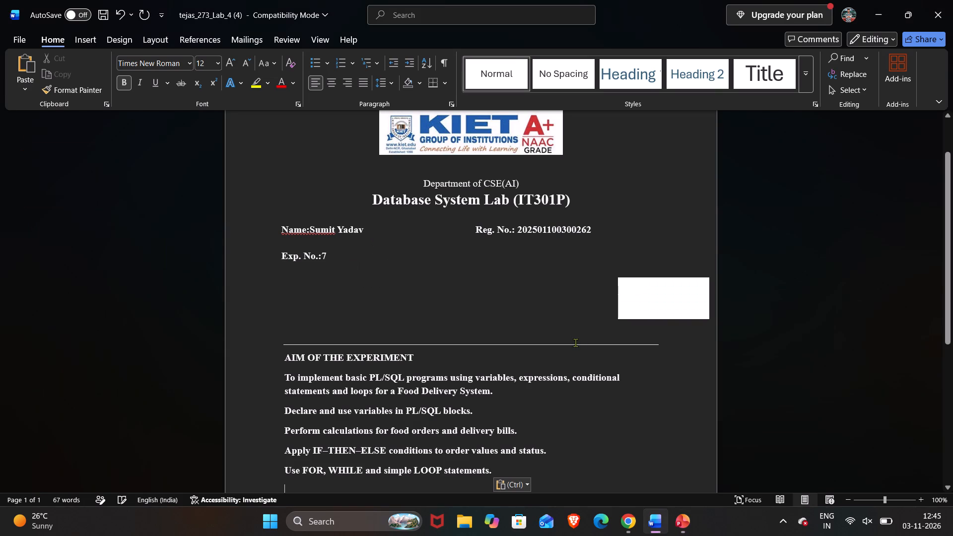
{"action": "left_click", "coordinate": [323, 376]}
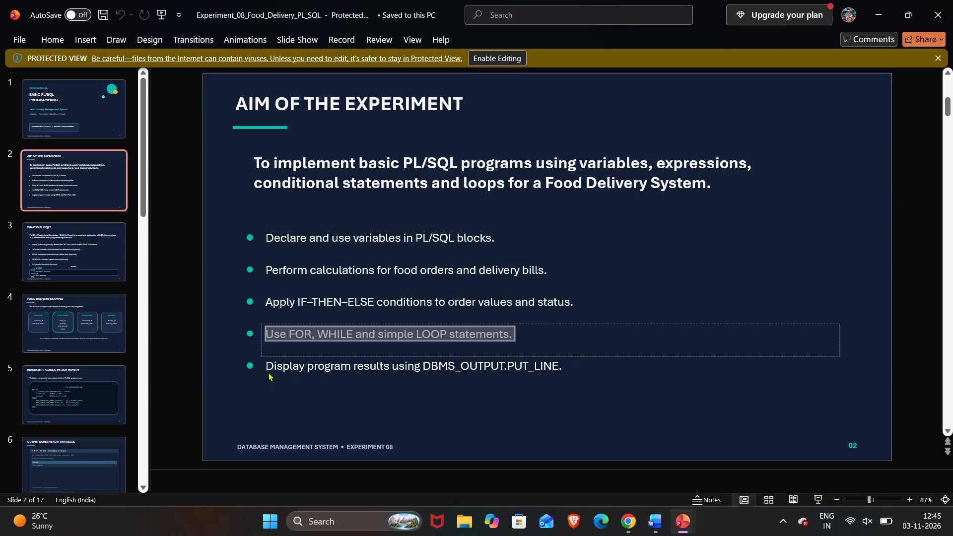
{"action": "left_click_drag", "start_coordinate": [266, 364], "coordinate": [626, 389]}
{"action": "key", "text": "ctrl+c"}
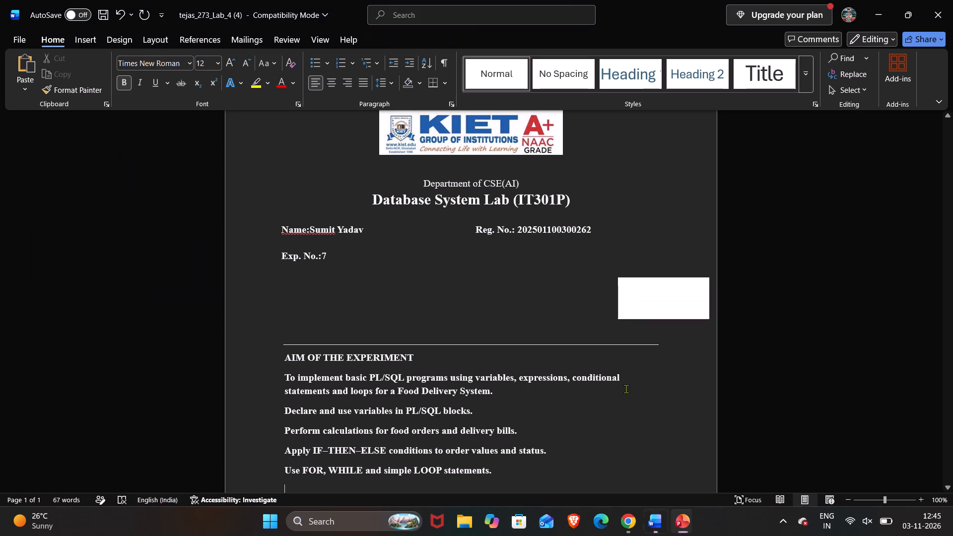
{"action": "key", "text": "ctrl+v"}
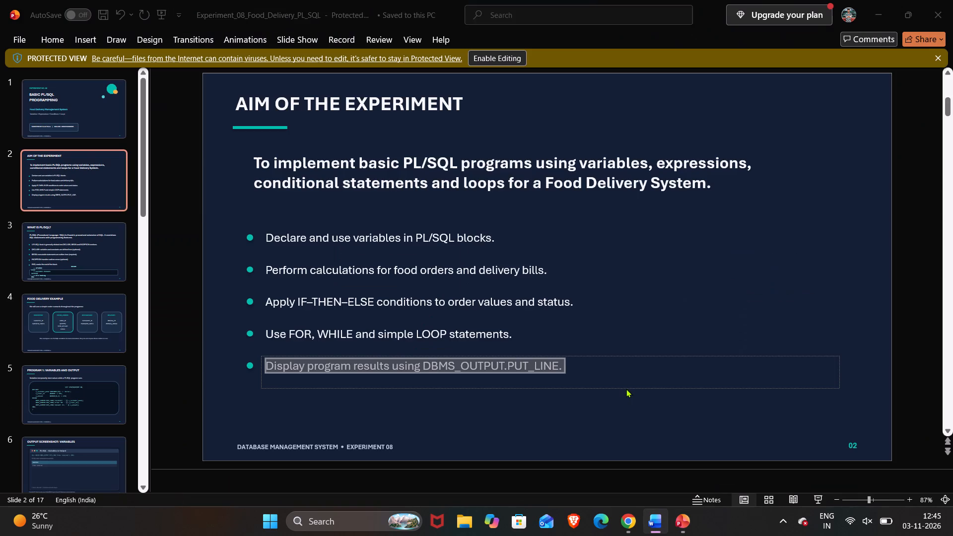
Copy slide 3's heading WHAT IS PL/SQL? and its bold definition paragraph to the end of the Word document.
{"action": "left_click", "coordinate": [99, 277]}
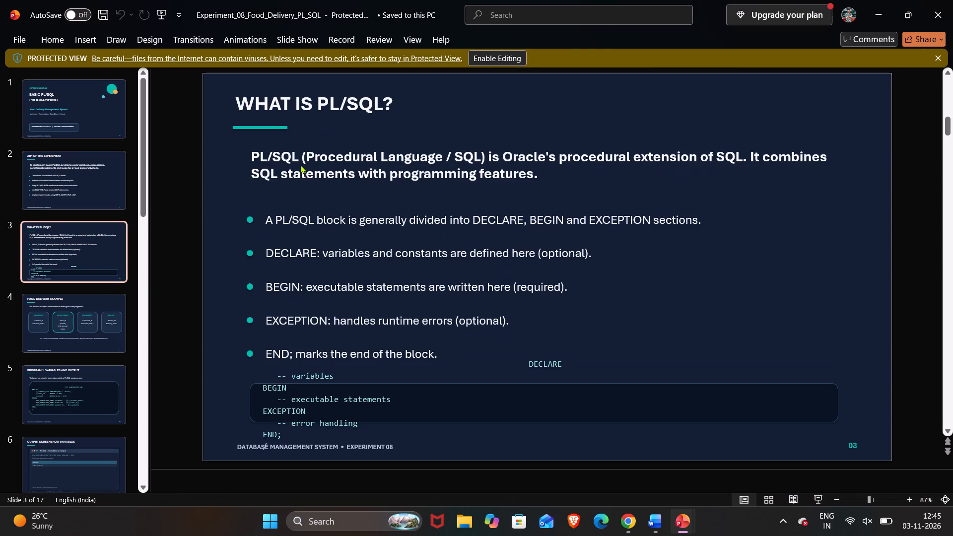
{"action": "left_click_drag", "start_coordinate": [238, 107], "coordinate": [395, 98]}
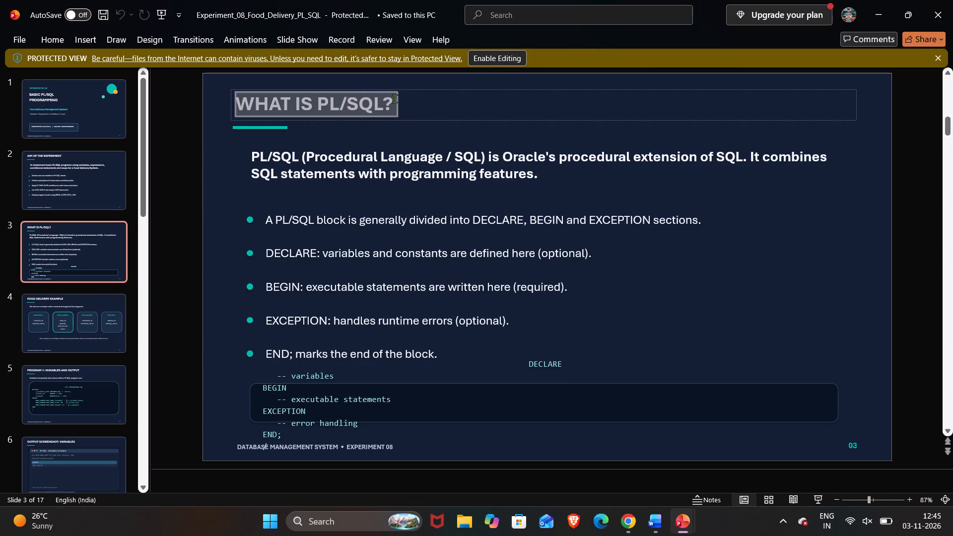
{"action": "left_click_drag", "start_coordinate": [395, 98], "coordinate": [396, 98]}
{"action": "key", "text": "ctrl+c"}
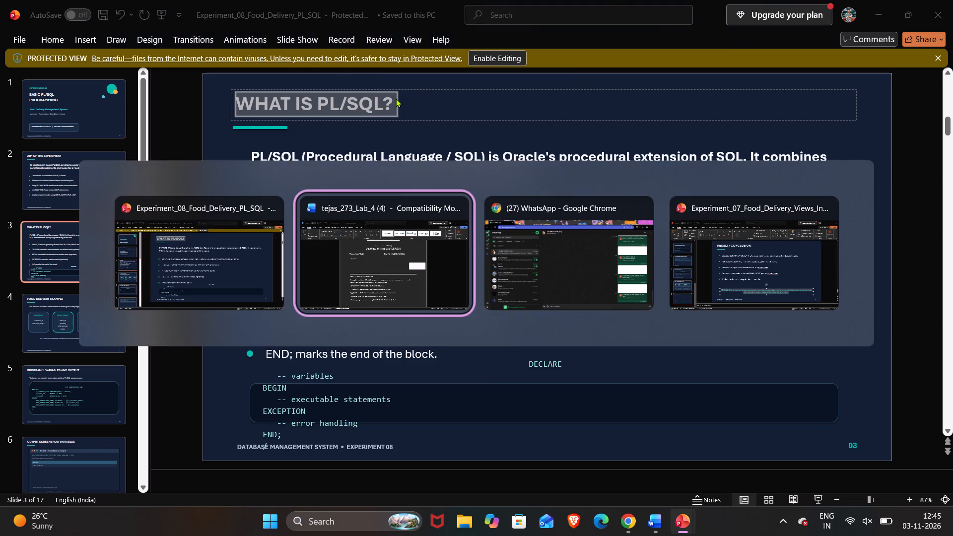
{"action": "key", "text": "ctrl+v"}
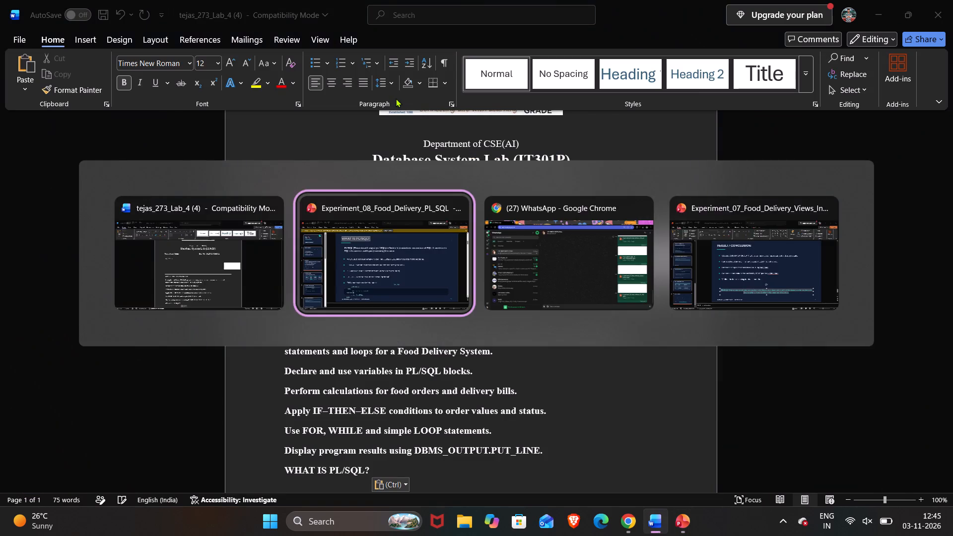
{"action": "left_click", "coordinate": [257, 156]}
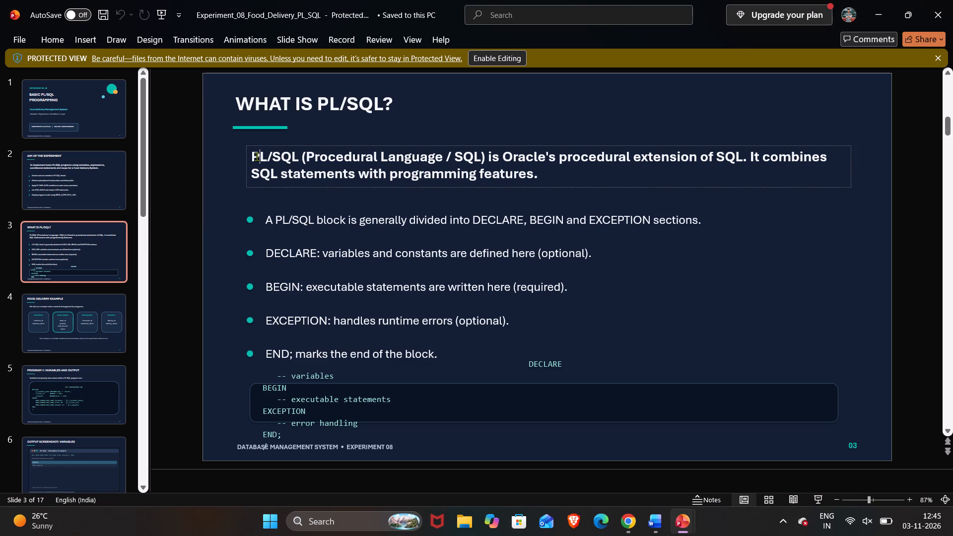
{"action": "key", "text": "ctrl+a"}
{"action": "key", "text": "ctrl+c"}
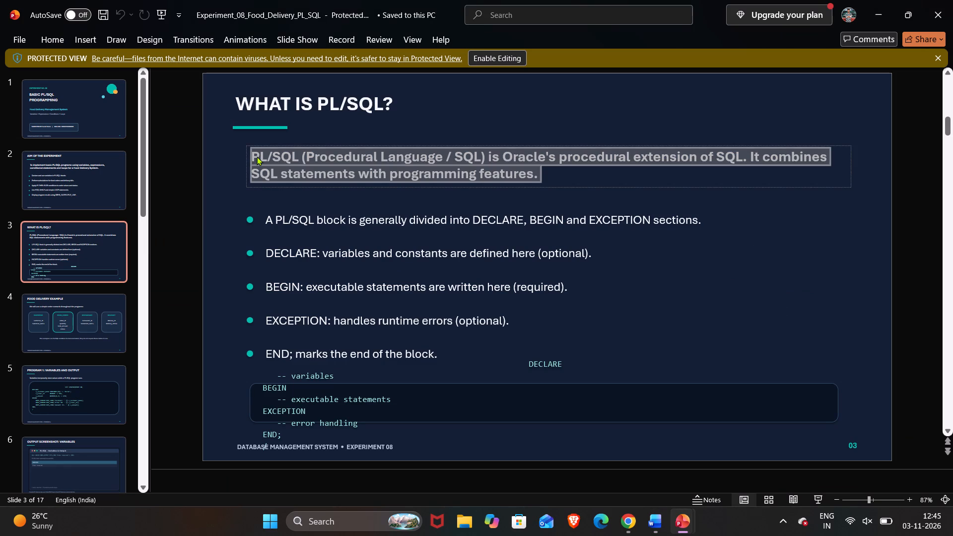
{"action": "key", "text": "ctrl+v"}
Copy slide 3's first bullet, on the DECLARE, BEGIN and EXCEPTION sections, for the Word document.
{"action": "left_click", "coordinate": [265, 218]}
{"action": "left_click_drag", "start_coordinate": [265, 218], "coordinate": [398, 238]}
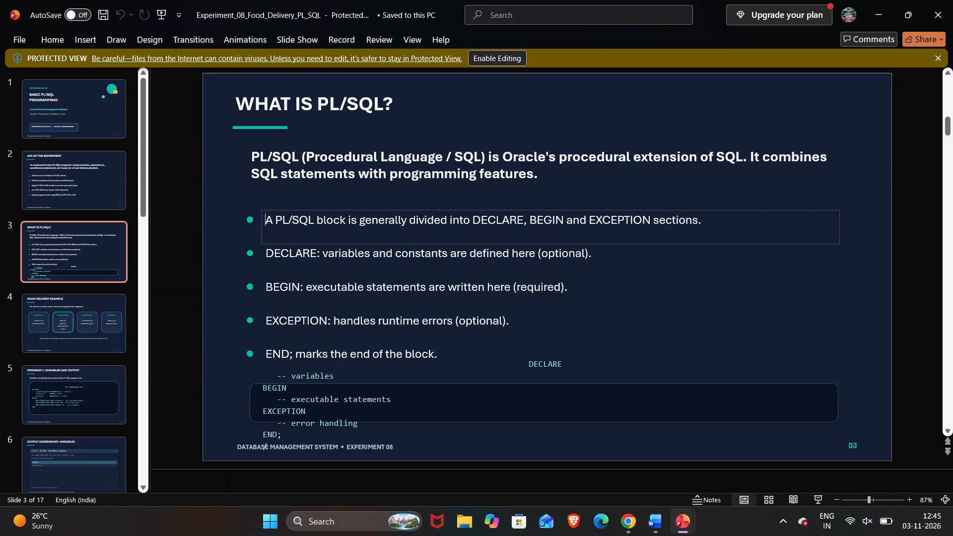
{"action": "key", "text": "ctrl+a"}
{"action": "key", "text": "ctrl+c"}
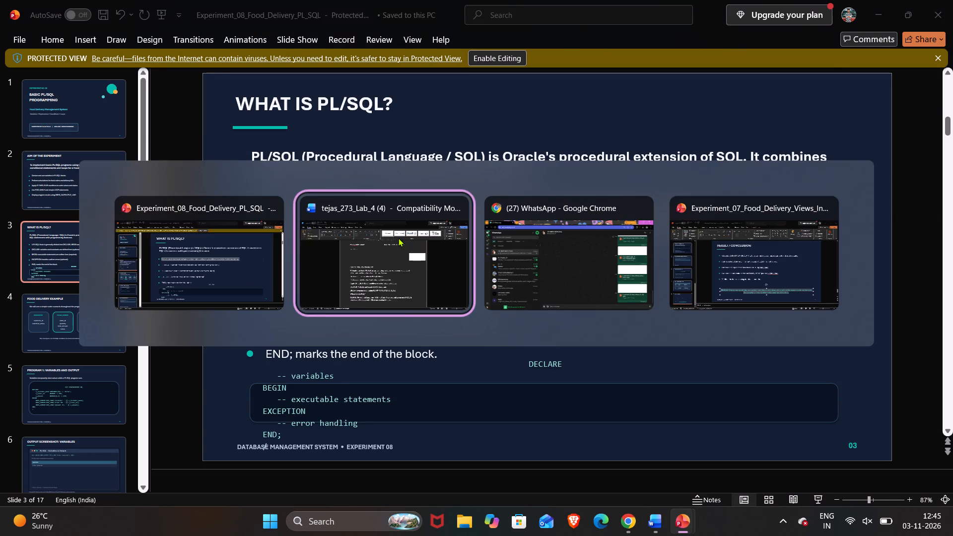
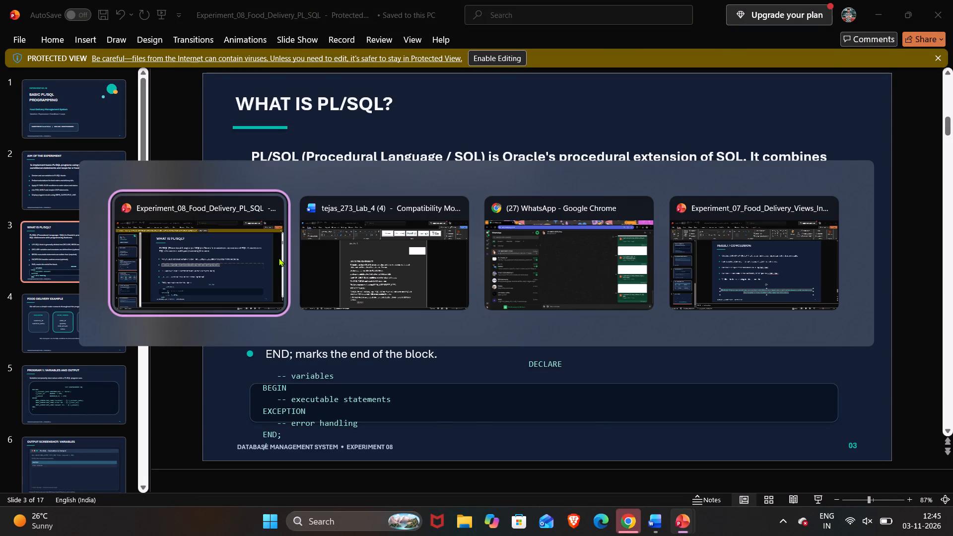
Paste the copied bullet on the DECLARE, BEGIN and EXCEPTION sections at the end of the Word document.
{"action": "key", "text": "ctrl+v"}
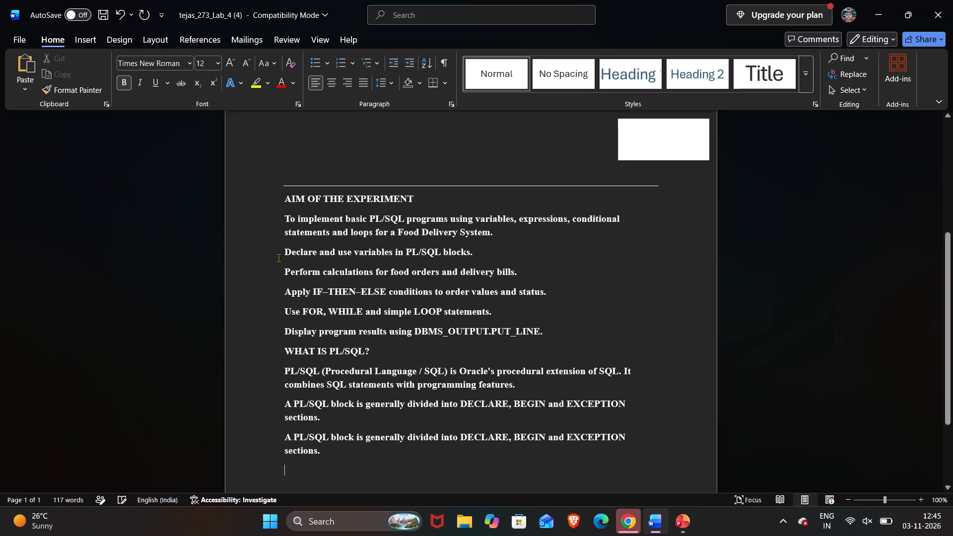
Copy slide 3's BEGIN bullet, on required executable statements, to the end of the Word document.
{"action": "left_click", "coordinate": [282, 278]}
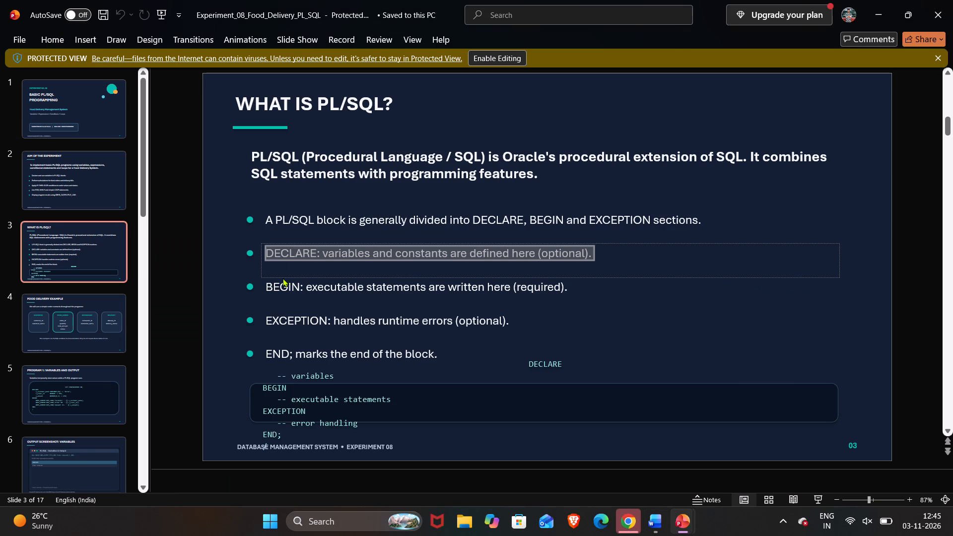
{"action": "left_click", "coordinate": [281, 285]}
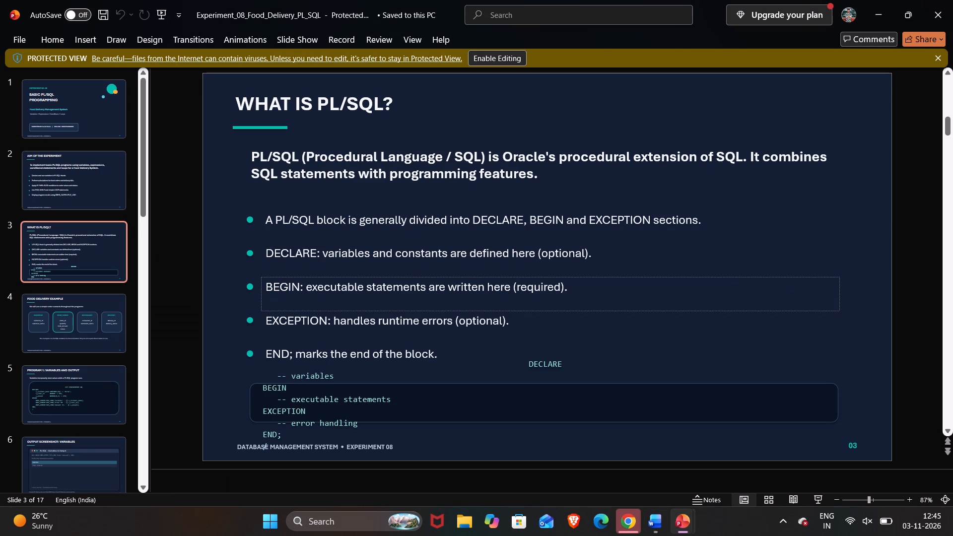
{"action": "key", "text": "ctrl+a"}
{"action": "key", "text": "ctrl+v"}
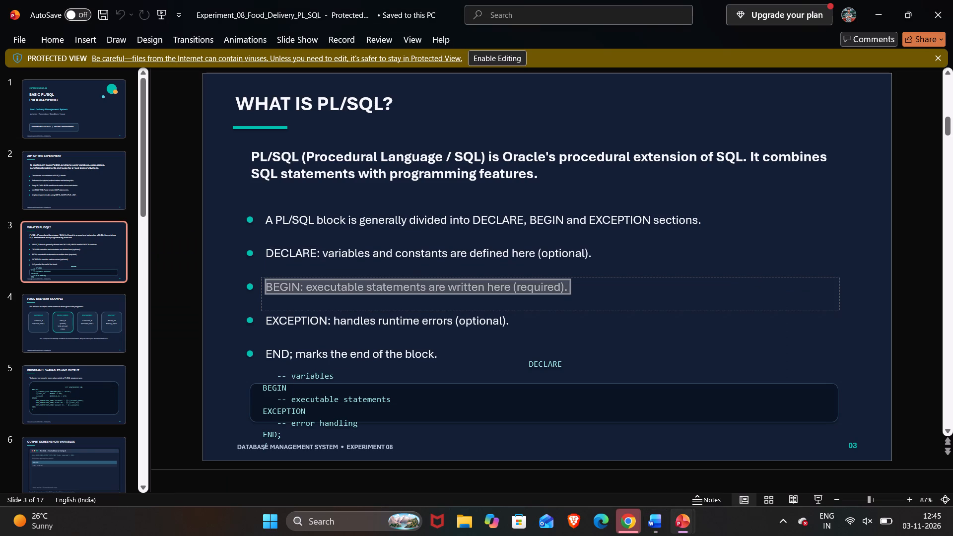
{"action": "key", "text": "ctrl+c"}
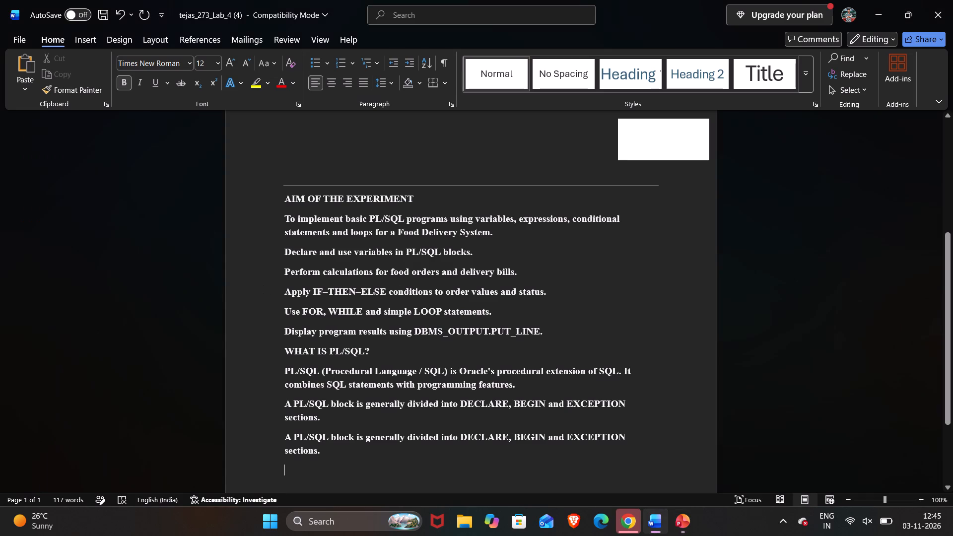
{"action": "key", "text": "ctrl+v"}
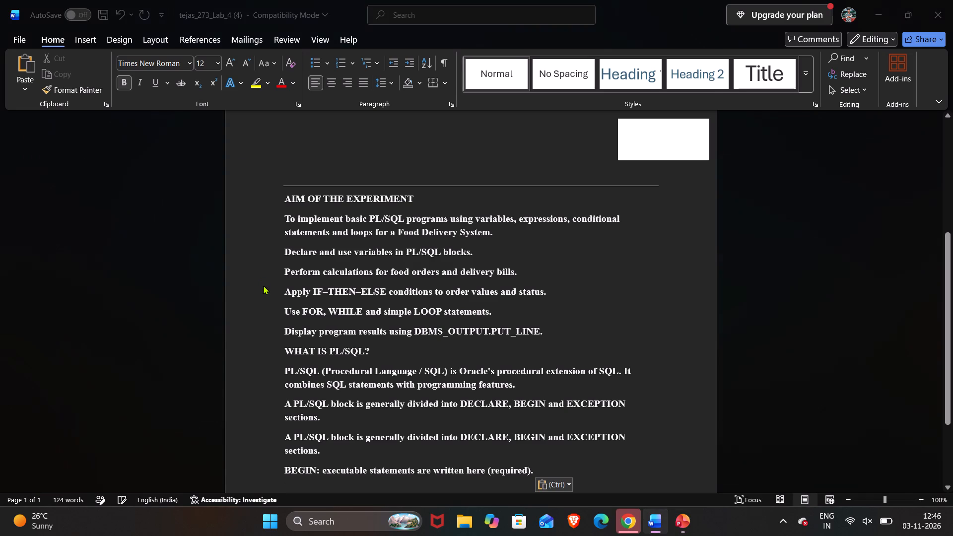
Copy slide 3's EXCEPTION bullet on runtime errors and its END; bullet, one by one, to the end of the Word document.
{"action": "left_click", "coordinate": [285, 328]}
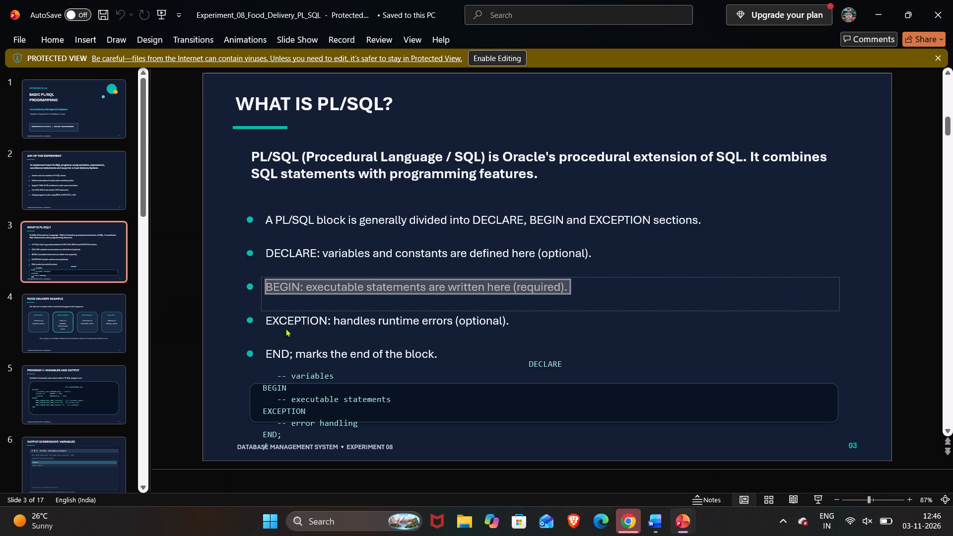
{"action": "key", "text": "ctrl+a"}
{"action": "key", "text": "a"}
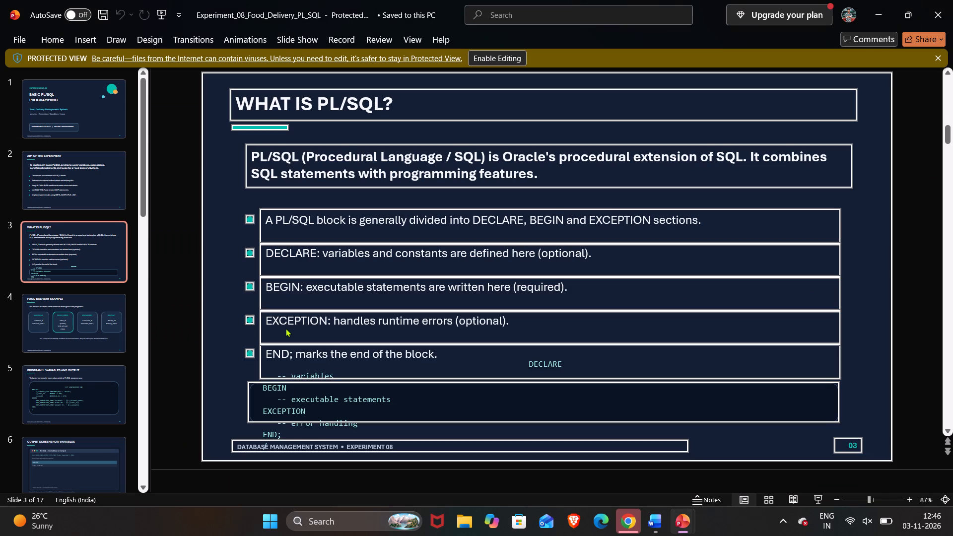
{"action": "double_click", "coordinate": [285, 328]}
{"action": "key", "text": "ctrl+a"}
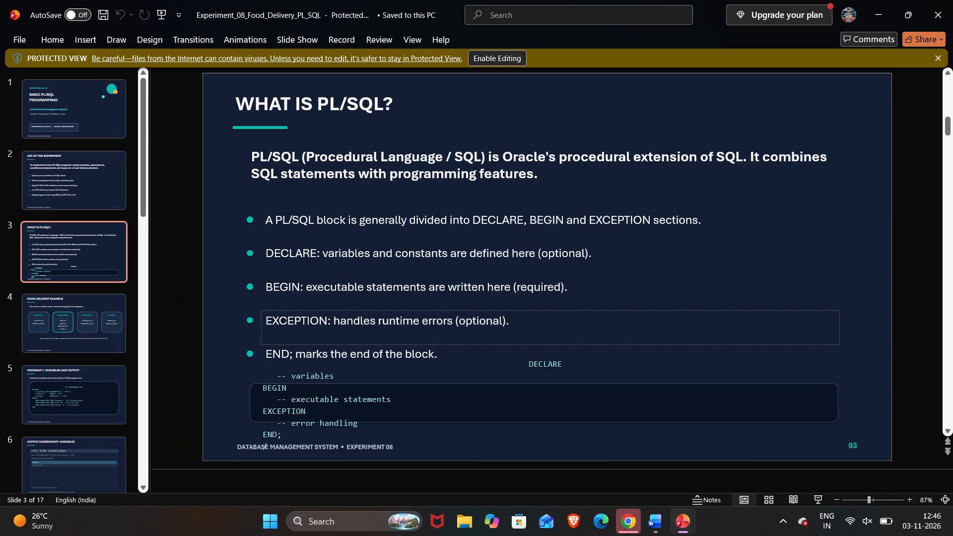
{"action": "key", "text": "ctrl+c"}
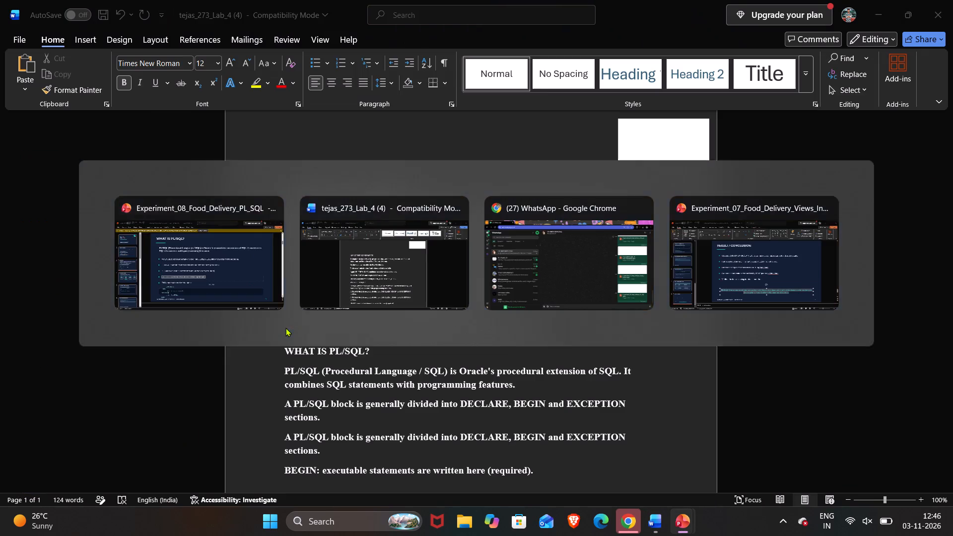
{"action": "key", "text": "ctrl+v"}
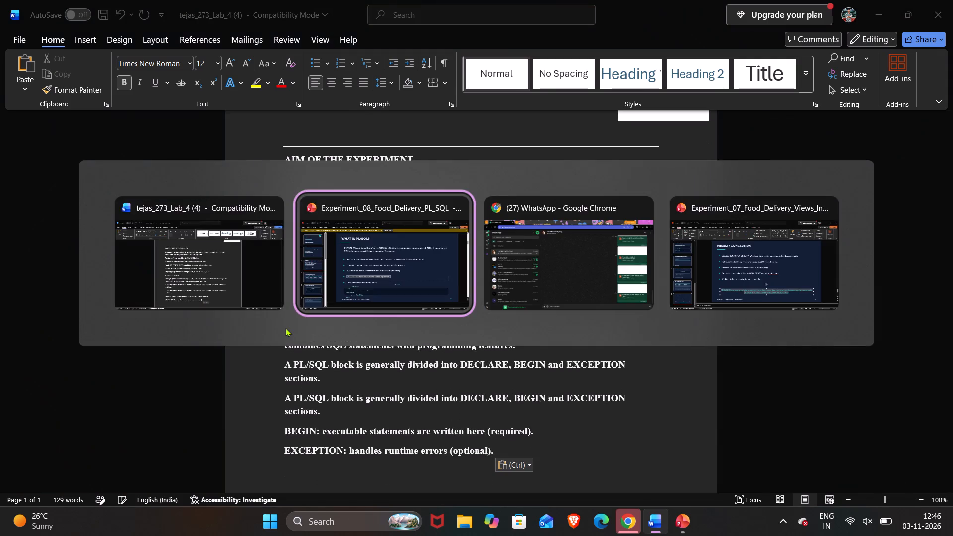
{"action": "left_click", "coordinate": [284, 349]}
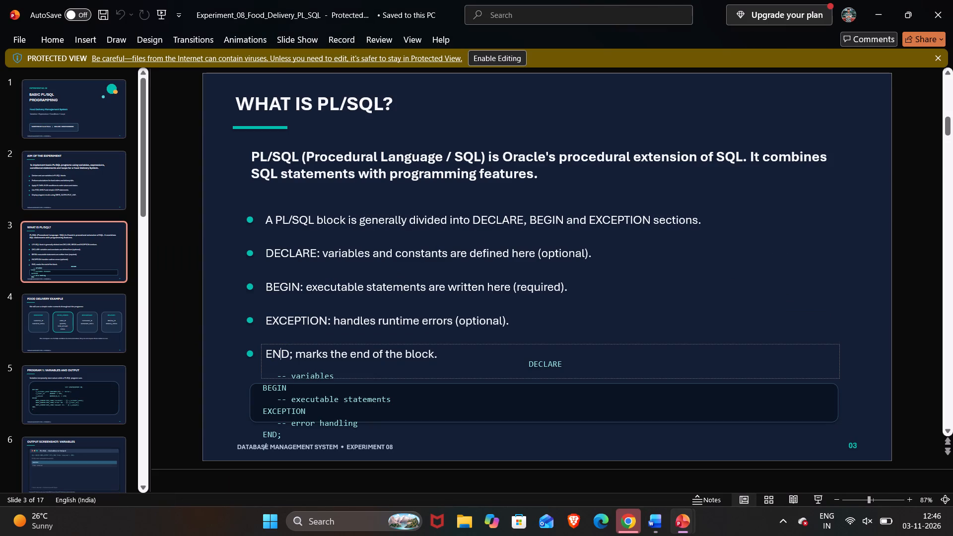
{"action": "key", "text": "ctrl+a"}
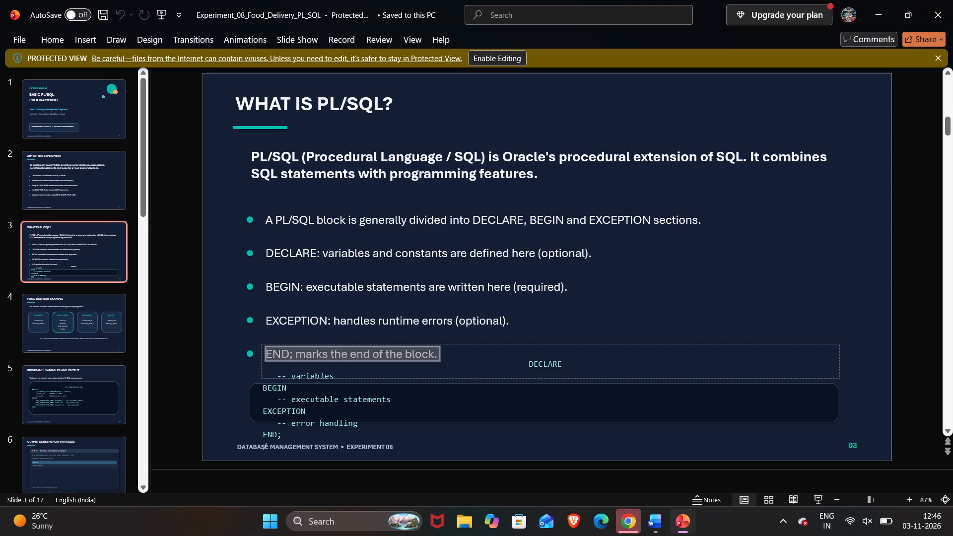
{"action": "key", "text": "ctrl+c"}
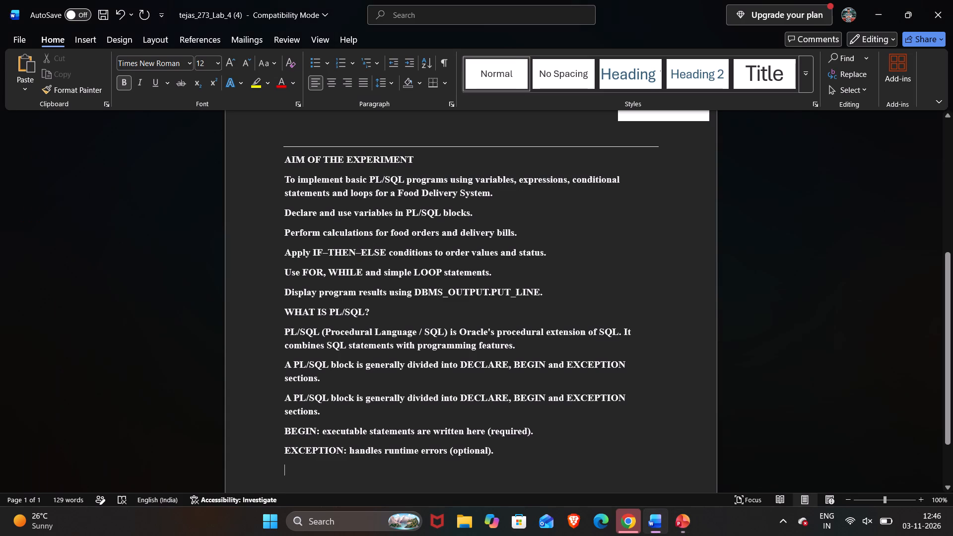
{"action": "key", "text": "ctrl+v"}
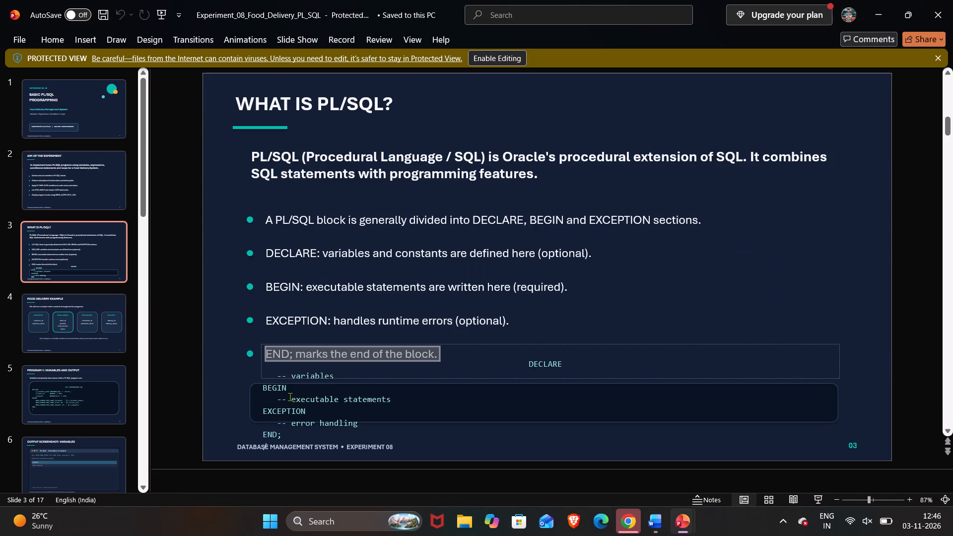
Copy slide 3's whole PL/SQL block skeleton, from DECLARE to the closing slash, to the end of the Word document.
{"action": "left_click", "coordinate": [229, 400]}
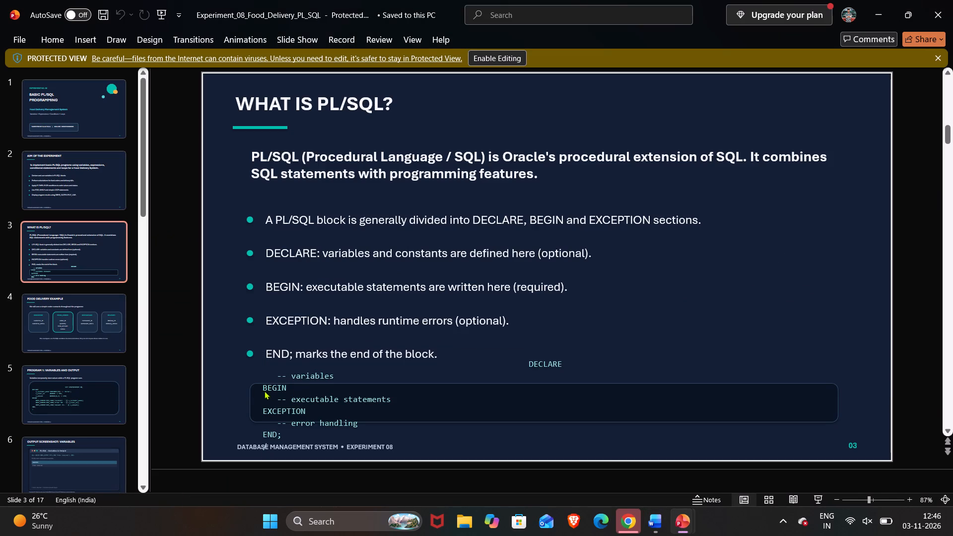
{"action": "left_click", "coordinate": [263, 385]}
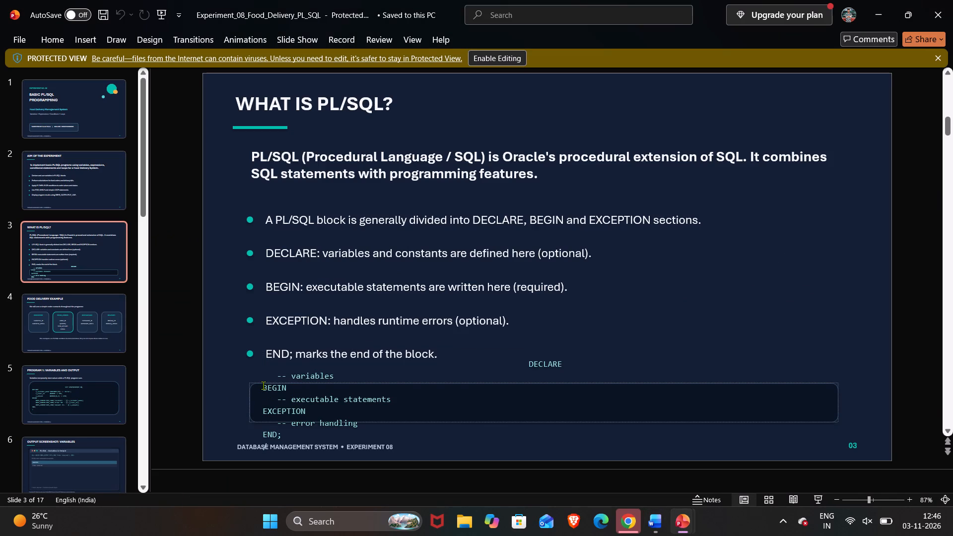
{"action": "key", "text": "ctrl+a"}
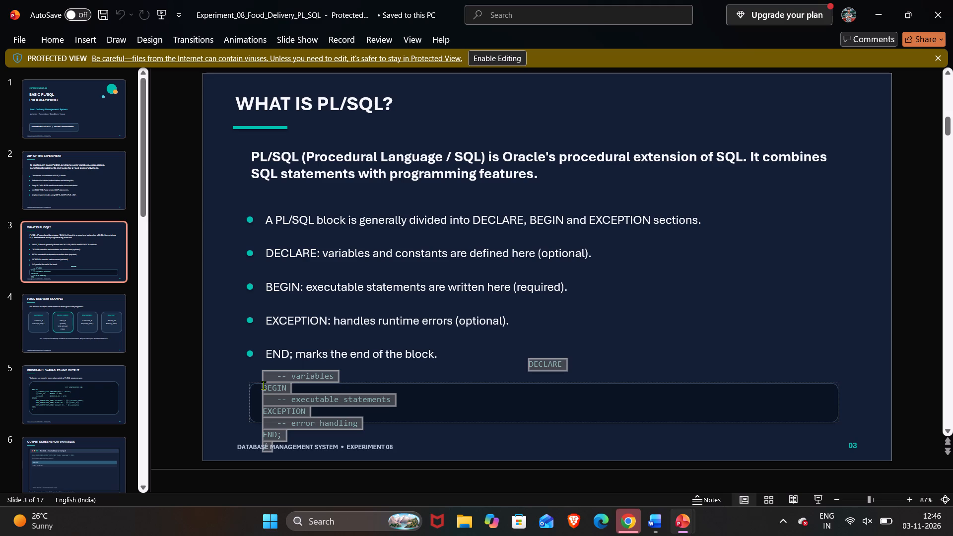
{"action": "key", "text": "ctrl+c"}
{"action": "key", "text": "ctrl+v"}
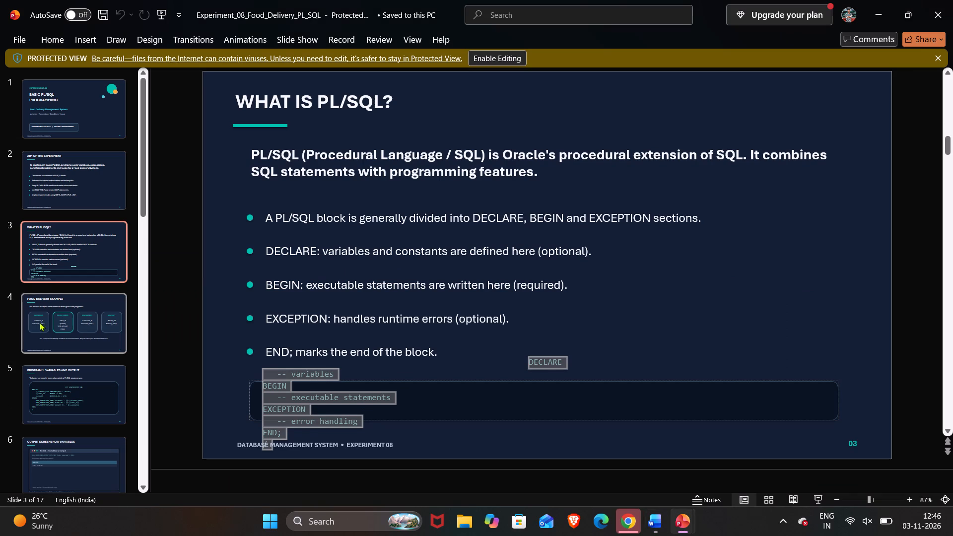
Copy slide 5's heading PROGRAM 1: VARIABLES AND OUTPUT to the end of the Word document.
{"action": "left_click", "coordinate": [55, 325]}
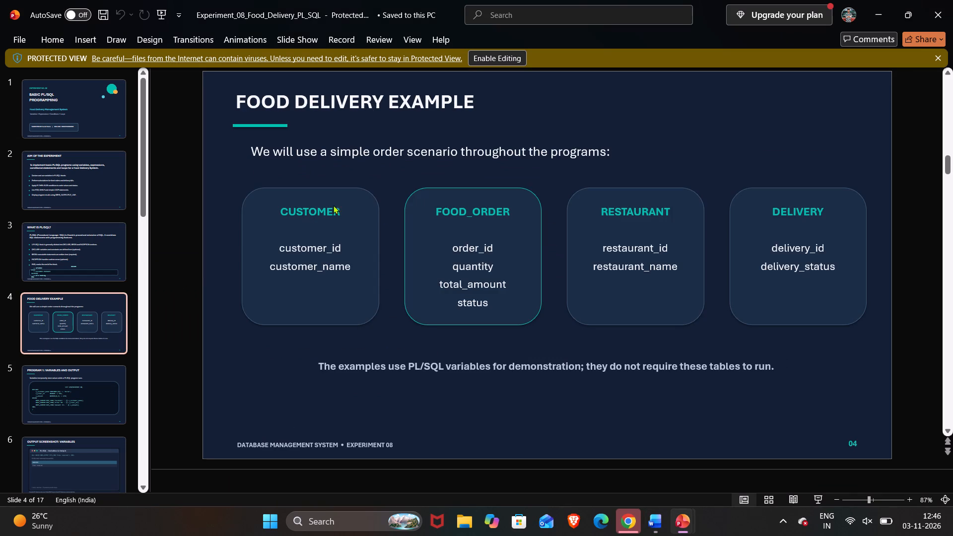
{"action": "left_click", "coordinate": [81, 400]}
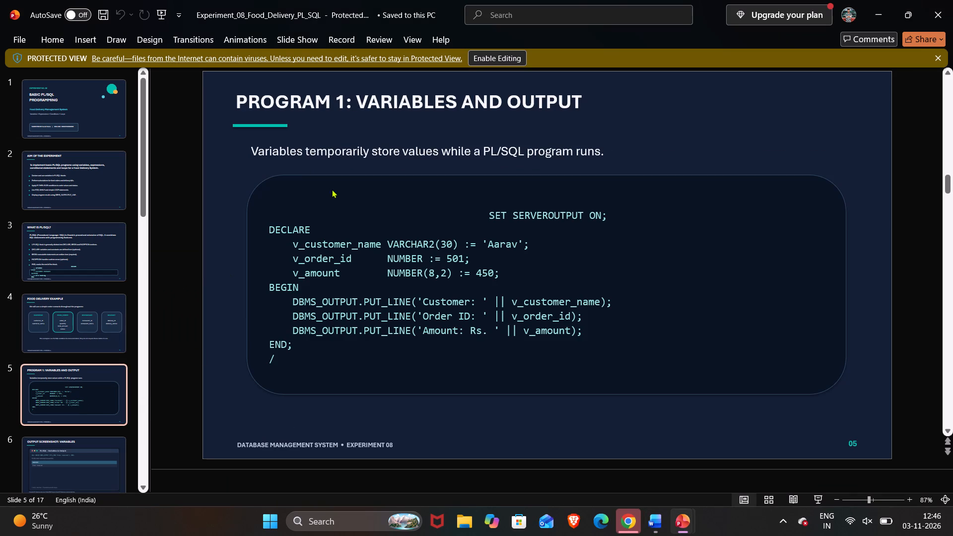
{"action": "left_click_drag", "start_coordinate": [237, 97], "coordinate": [601, 104]}
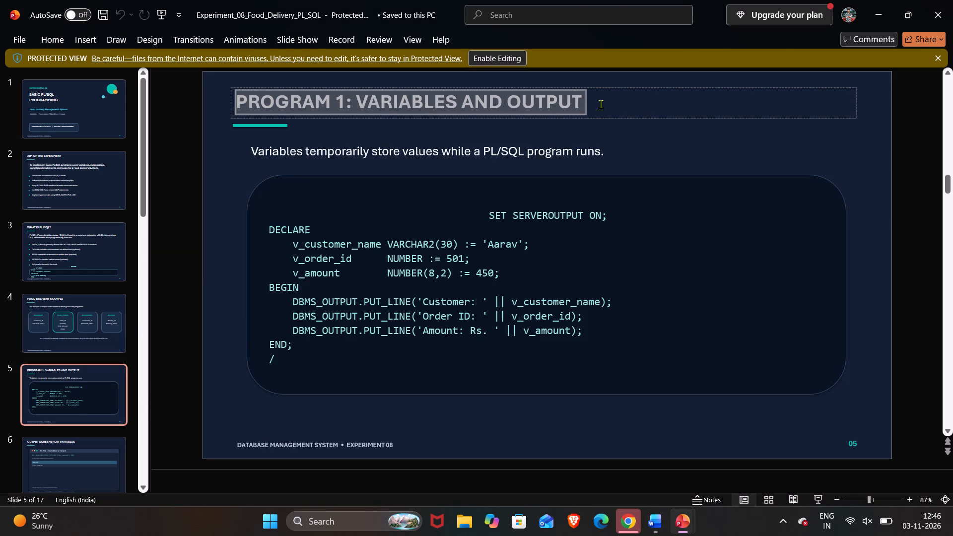
{"action": "left_click_drag", "start_coordinate": [601, 104], "coordinate": [602, 104]}
{"action": "key", "text": "ctrl+c"}
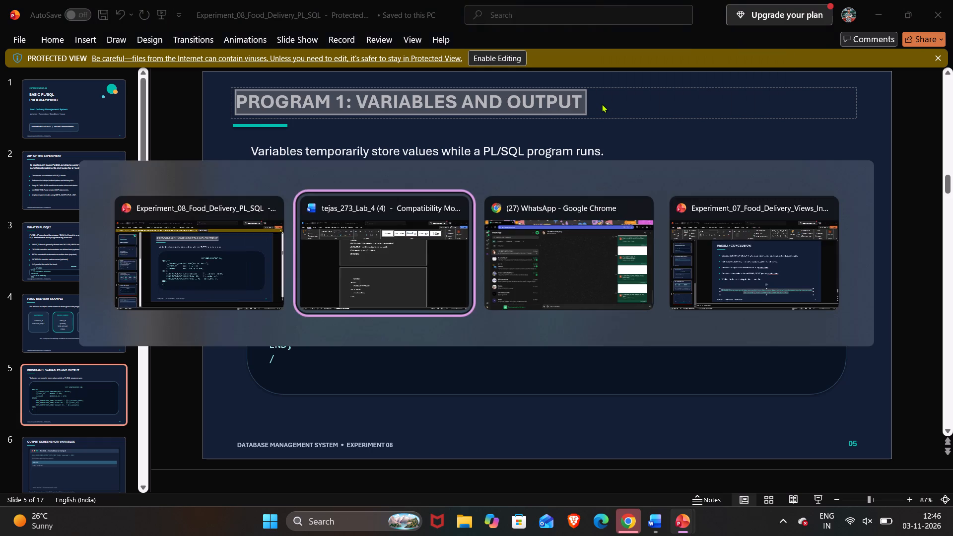
{"action": "key", "text": "ctrl+v"}
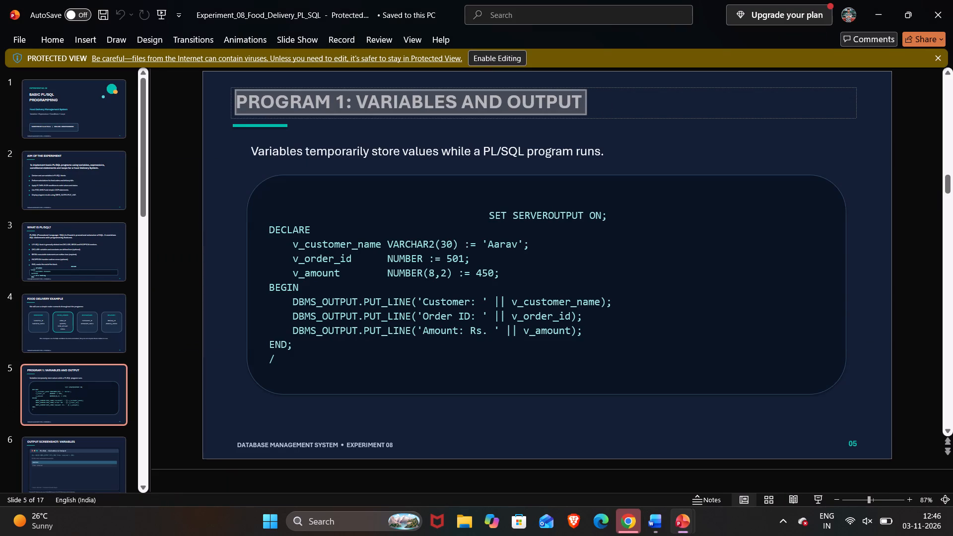
Copy slide 5's sentence on variables temporarily storing values for the Word document.
{"action": "left_click", "coordinate": [256, 153]}
{"action": "key", "text": "ctrl+a"}
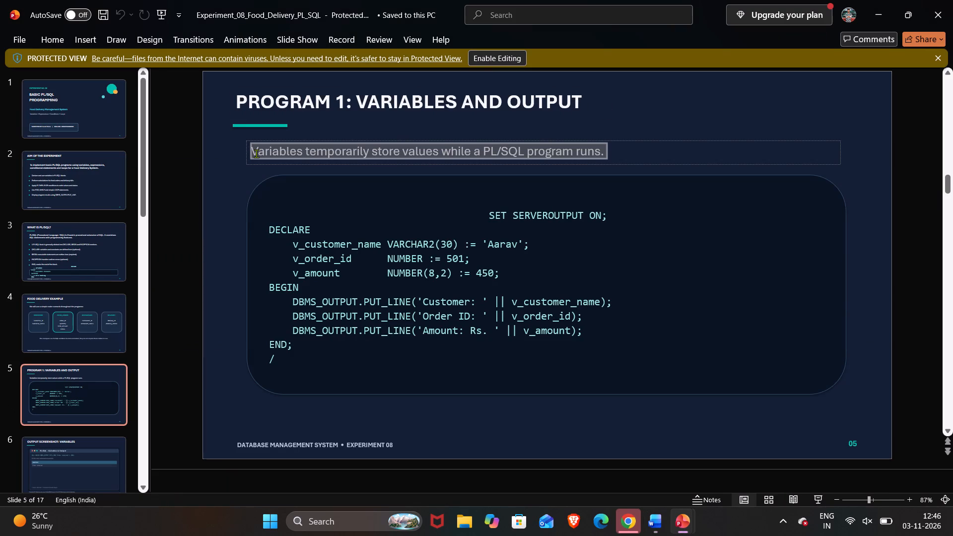
{"action": "key", "text": "ctrl+c"}
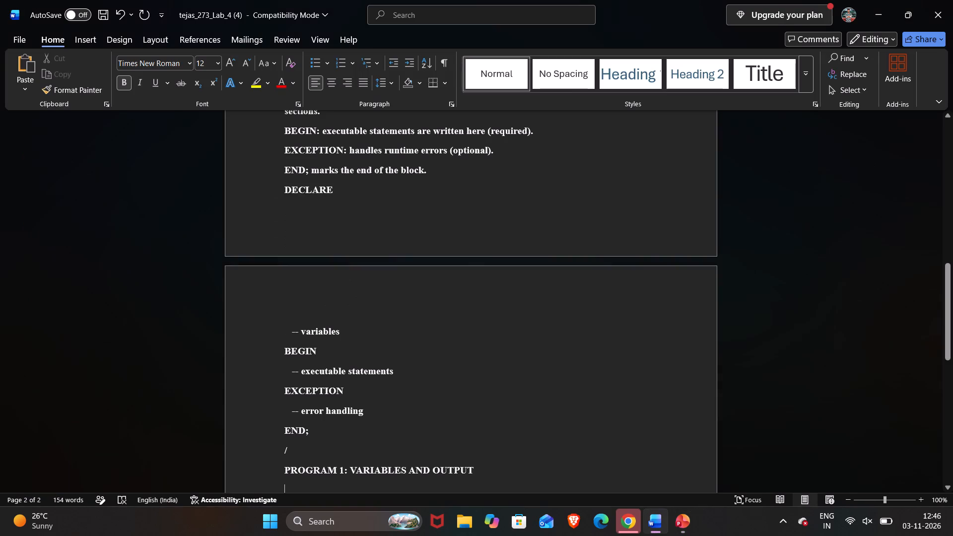
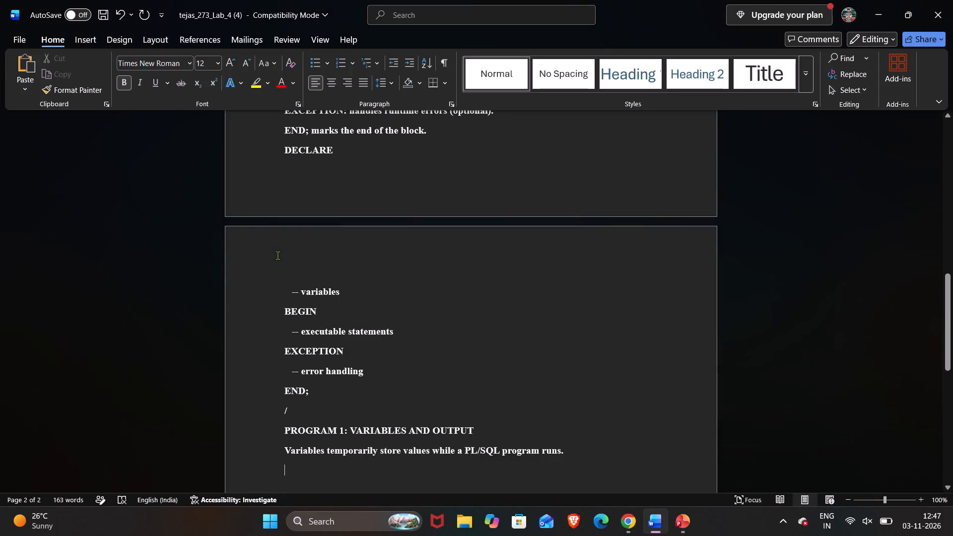
Paste slide 5's copied Program 1 code, from SET SERVEROUTPUT ON to the closing slash, at the end of the Word document.
{"action": "key", "text": "ctrl+v"}
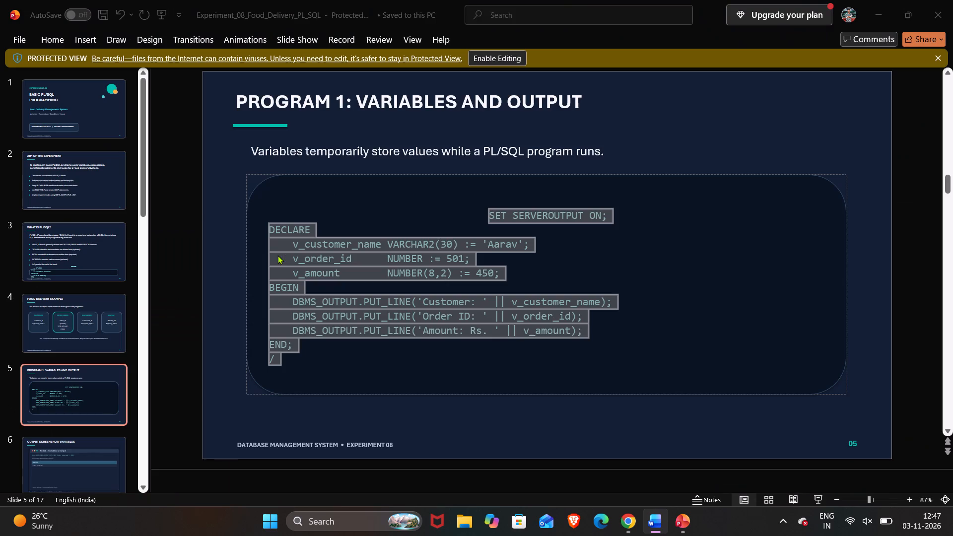
Copy slide 6's heading OUTPUT SCREENSHOT: VARIABLES to the end of the Word document.
{"action": "left_click", "coordinate": [69, 461]}
{"action": "left_click", "coordinate": [410, 261]}
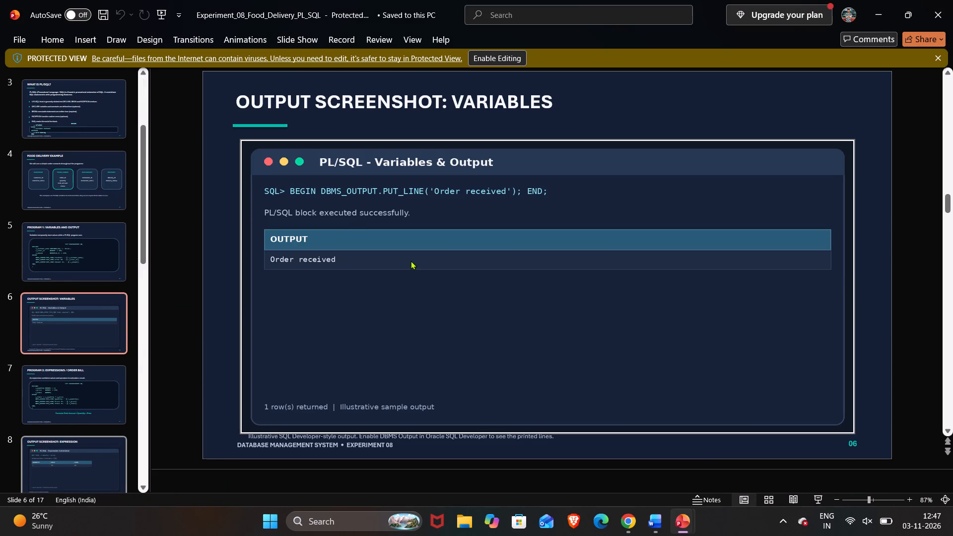
{"action": "left_click", "coordinate": [256, 94]}
{"action": "key", "text": "ctrl+a"}
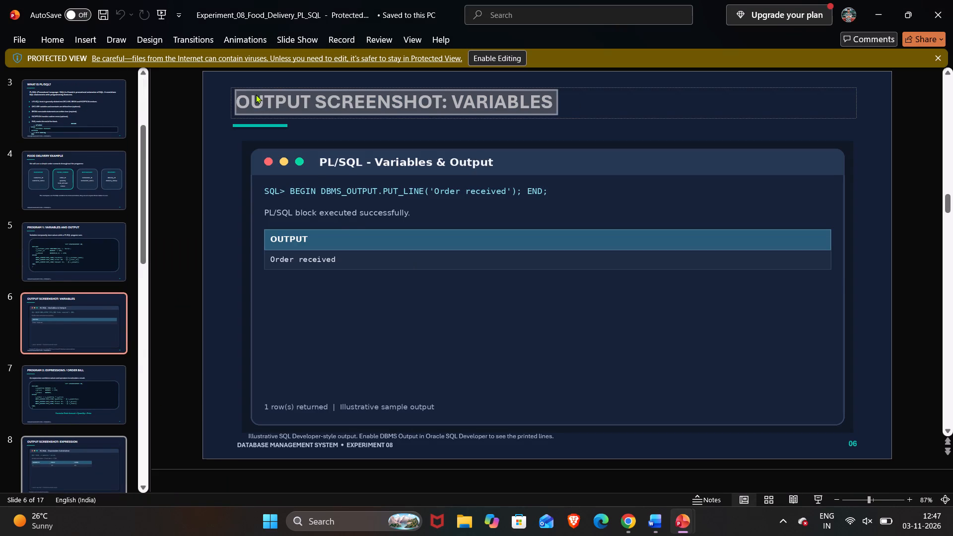
{"action": "key", "text": "c"}
{"action": "key", "text": "ctrl+c"}
{"action": "key", "text": "ctrl+v"}
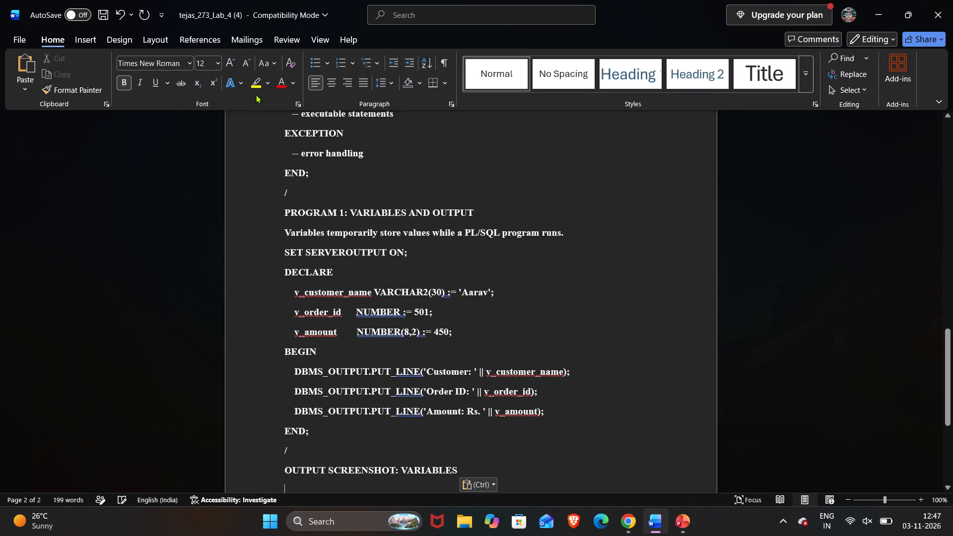
Copy slide 6's PL/SQL - Variables & Output picture into the Word document below its heading.
{"action": "left_click", "coordinate": [339, 206]}
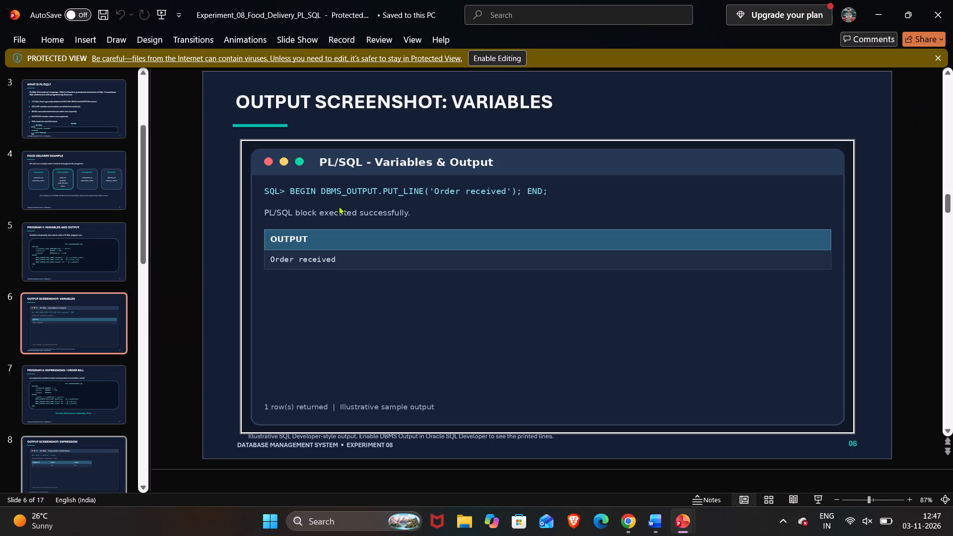
{"action": "key", "text": "ctrl+c"}
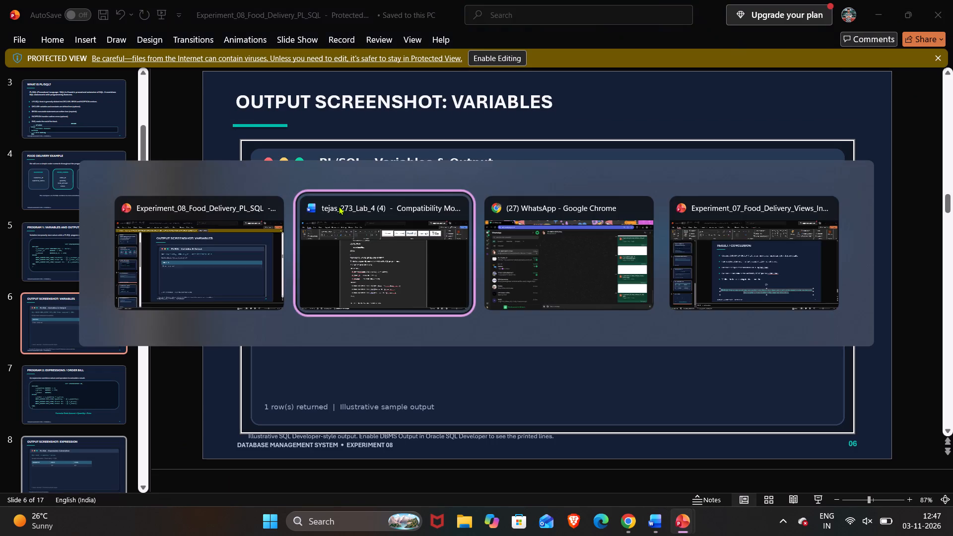
{"action": "key", "text": "ctrl+v"}
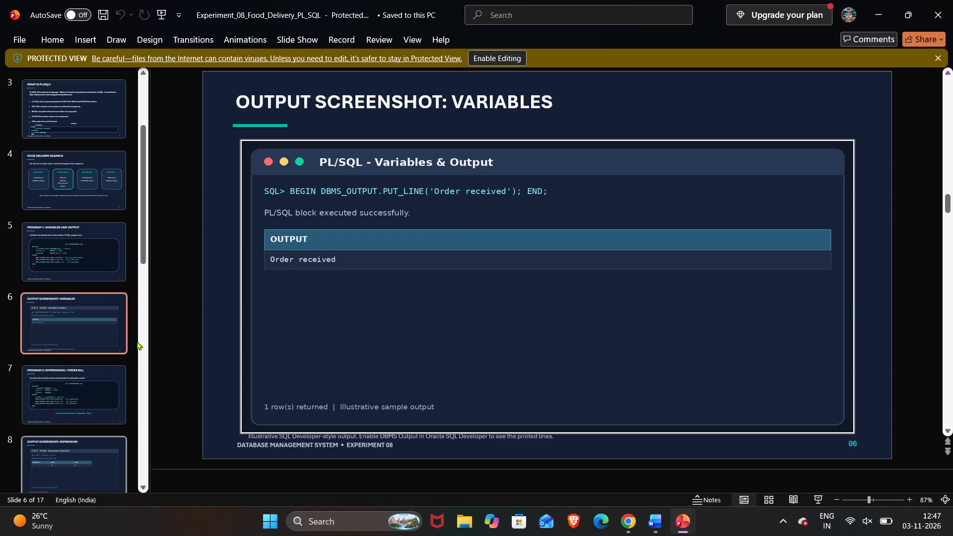
Copy slide 7's heading PROGRAM 2: EXPRESSIONS / ORDER BILL for the Word document.
{"action": "left_click", "coordinate": [96, 401]}
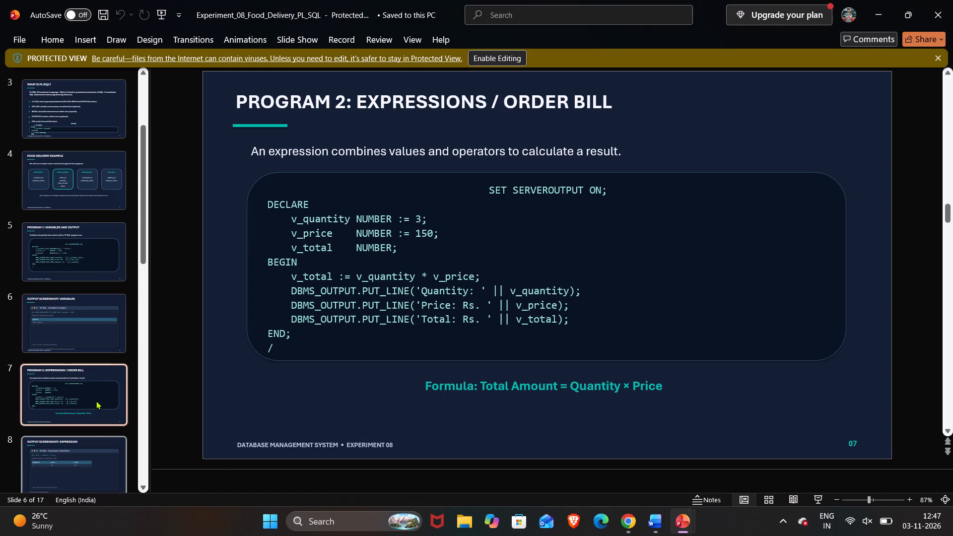
{"action": "left_click", "coordinate": [239, 94]}
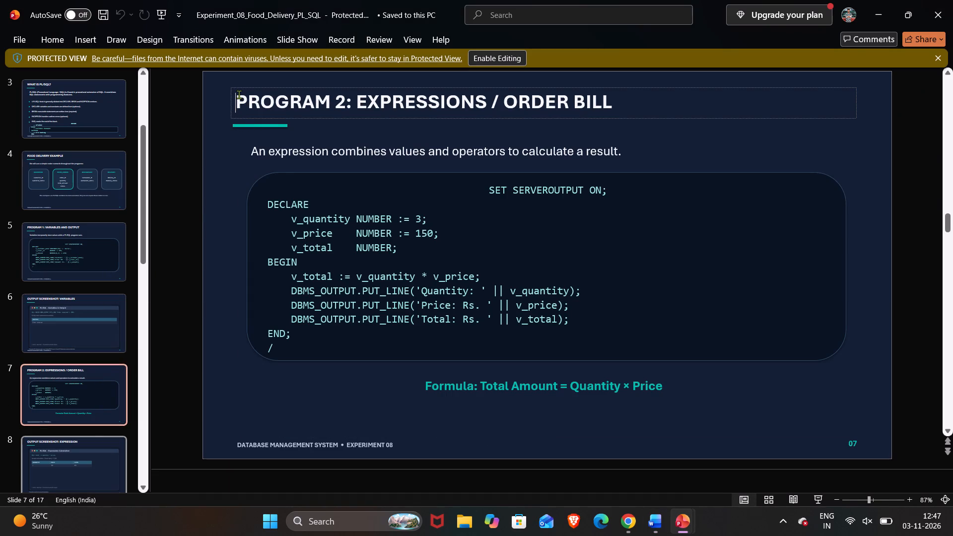
{"action": "key", "text": "ctrl+a"}
{"action": "key", "text": "ctrl+c"}
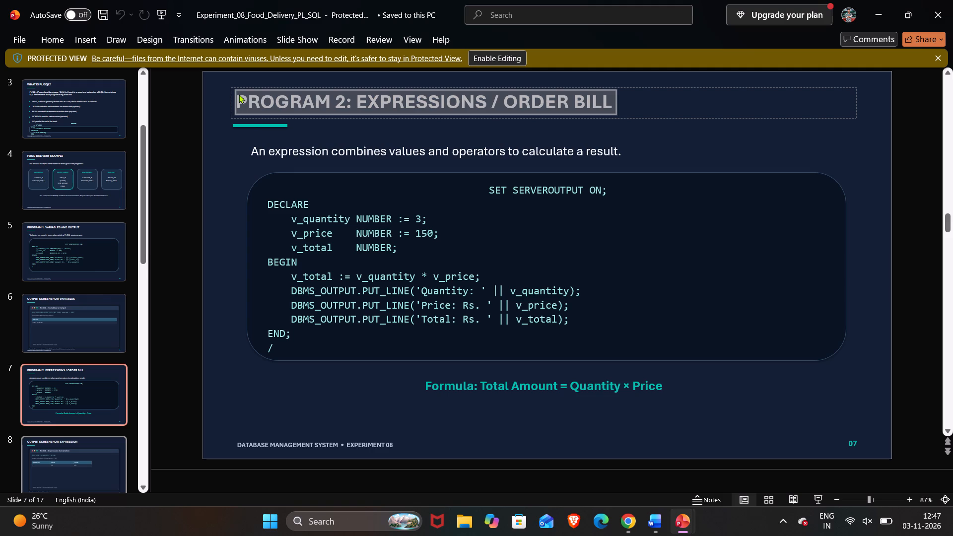
Paste the copied heading PROGRAM 2: EXPRESSIONS / ORDER BILL below the PL/SQL - Variables & Output picture in the Word document.
{"action": "key", "text": "ctrl+v"}
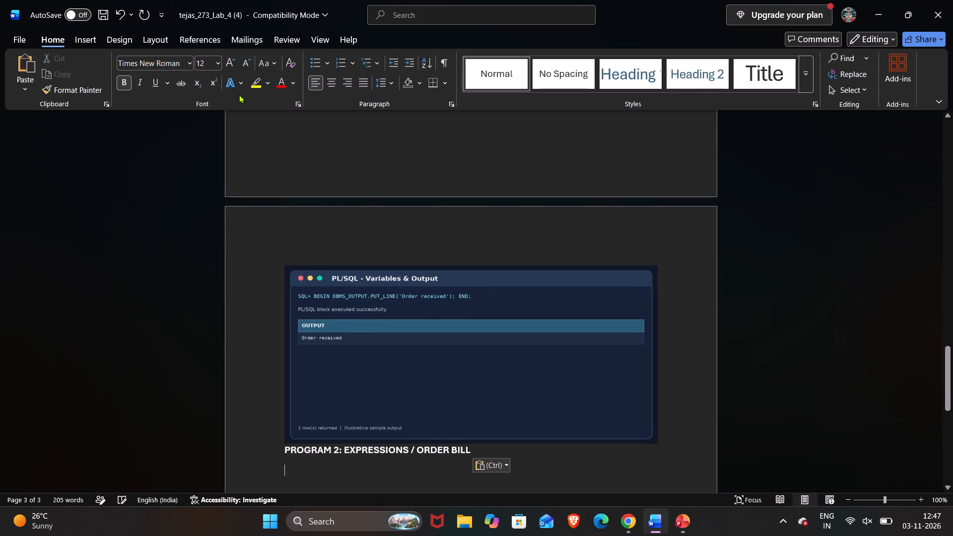
Copy slide 7's sentence "An expression combines values and operators to calculate a result." from the presentation for the Word document.
{"action": "left_click", "coordinate": [247, 157]}
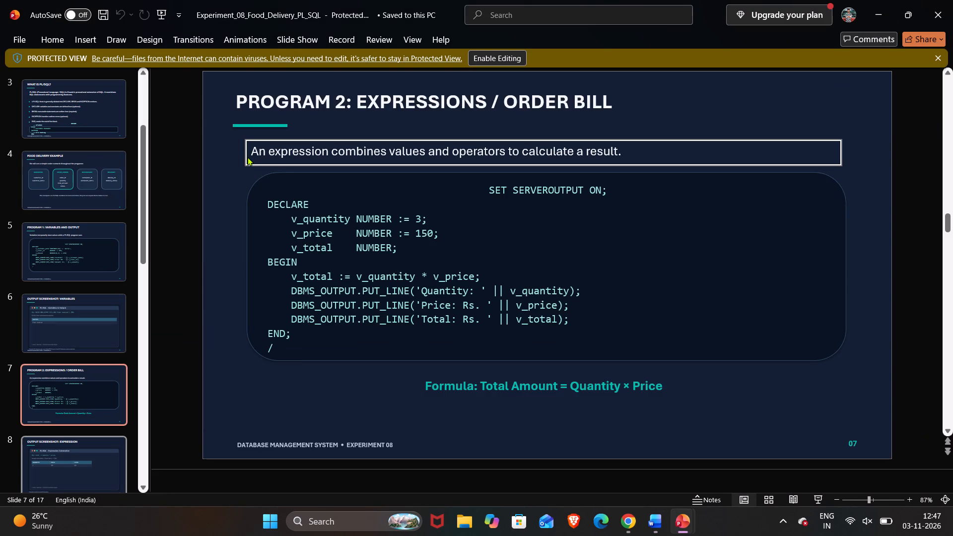
{"action": "left_click", "coordinate": [255, 155]}
{"action": "key", "text": "ctrl+a"}
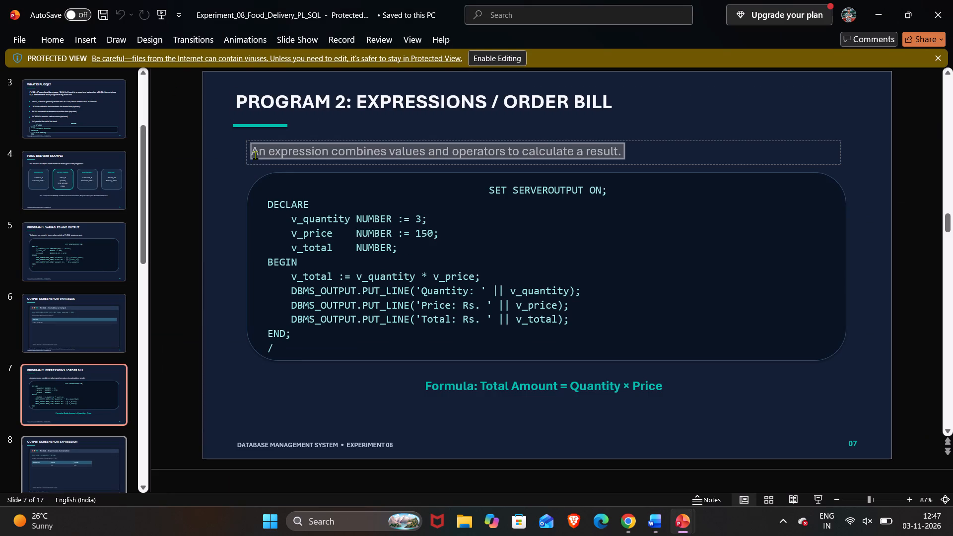
{"action": "key", "text": "ctrl+c"}
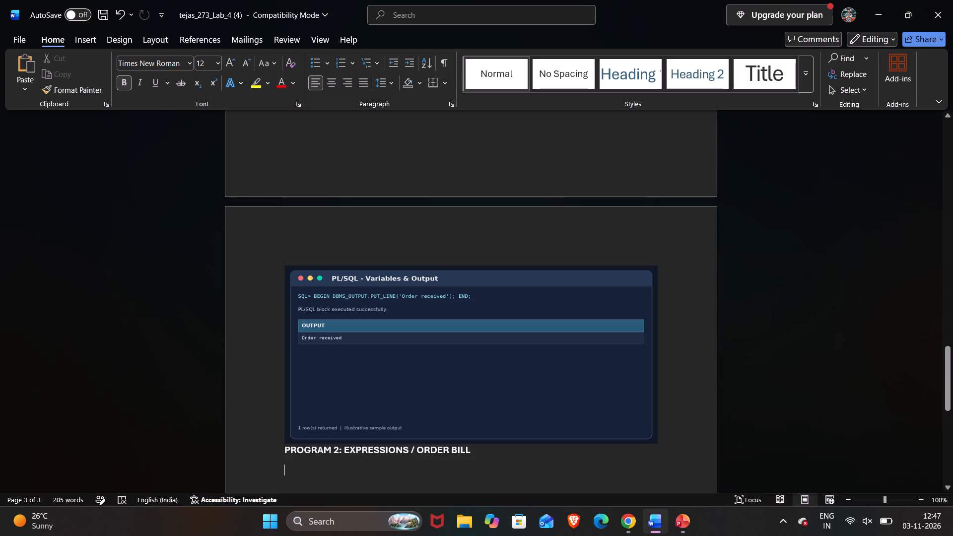
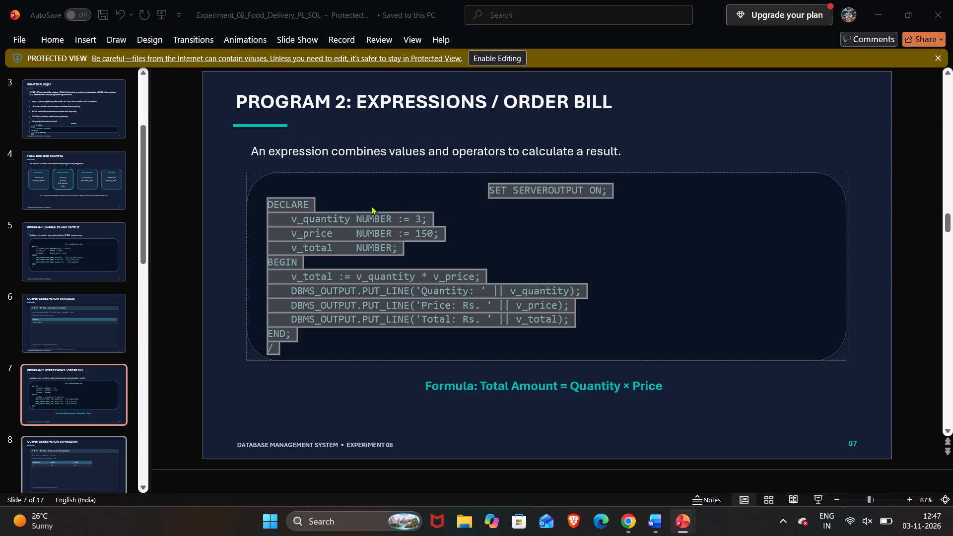
Paste slide 7's Program 2 code, from SET SERVEROUTPUT ON to the closing slash, into the Word document.
{"action": "key", "text": "ctrl+v"}
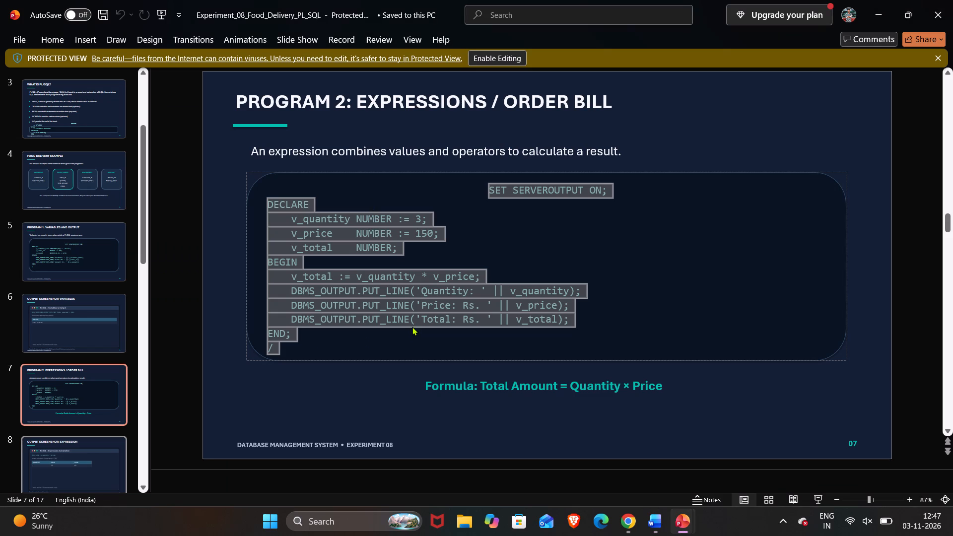
Copy slide 7's line Formula: Total Amount = Quantity × Price to the end of the Word document.
{"action": "left_click", "coordinate": [436, 392]}
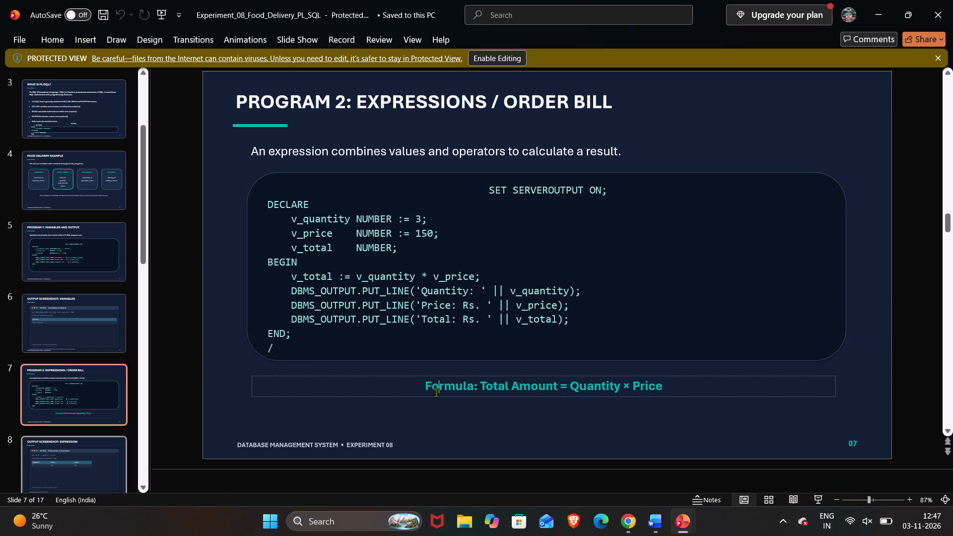
{"action": "key", "text": "ctrl+a"}
{"action": "key", "text": "ctrl+c"}
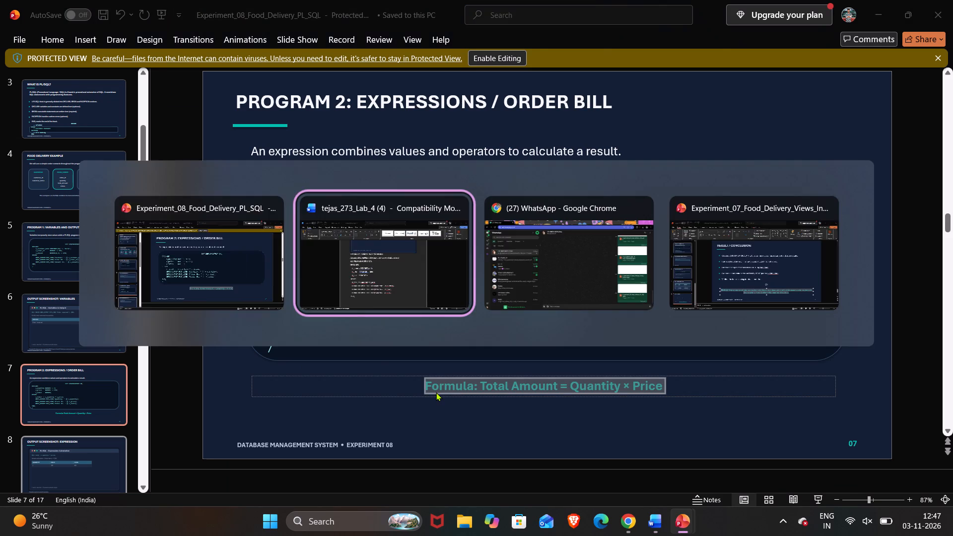
{"action": "key", "text": "ctrl+v"}
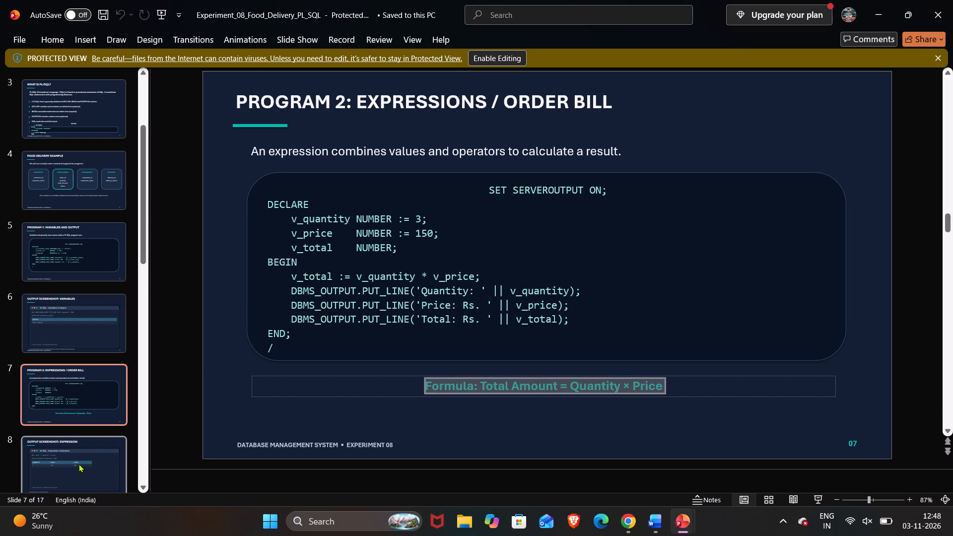
Copy slide 8's heading OUTPUT SCREENSHOT: EXPRESSION to the end of the Word document.
{"action": "left_click", "coordinate": [76, 469]}
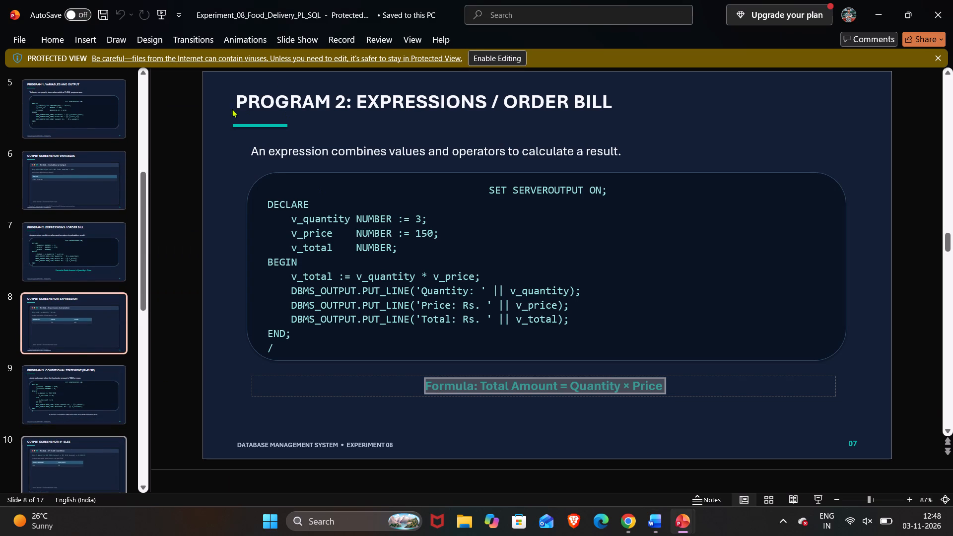
{"action": "left_click", "coordinate": [235, 101]}
{"action": "key", "text": "ctrl+a"}
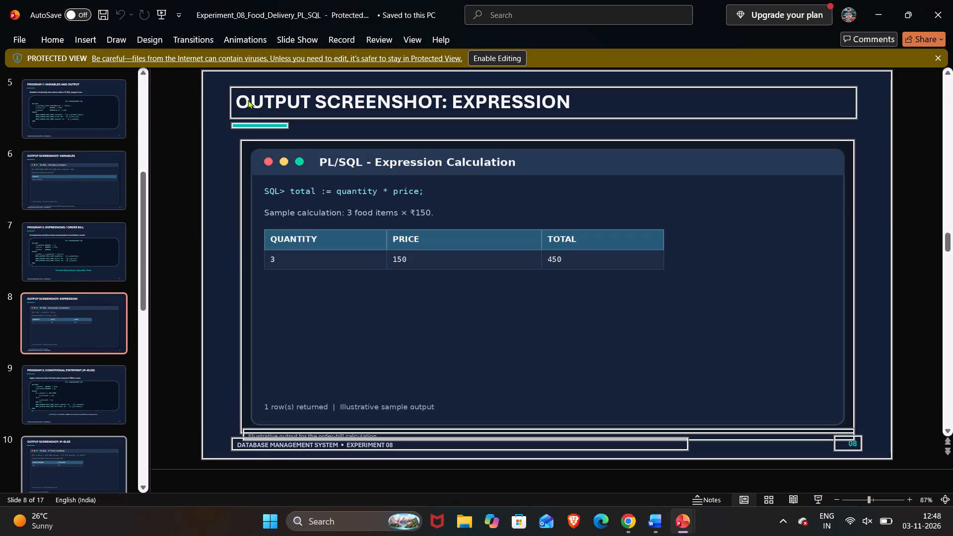
{"action": "left_click", "coordinate": [248, 100]}
{"action": "key", "text": "ctrl+a"}
{"action": "key", "text": "ctrl+c"}
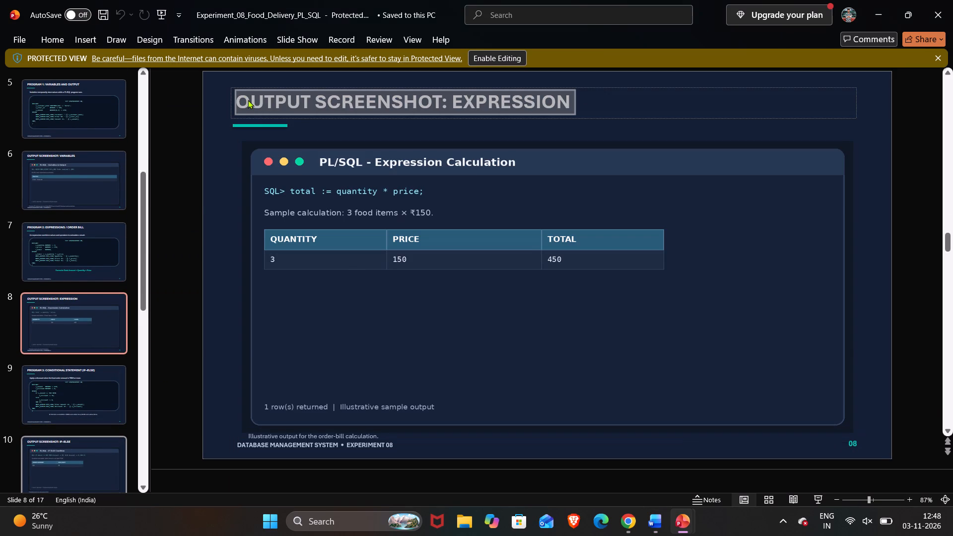
{"action": "key", "text": "ctrl+v"}
Copy slide 8's PL/SQL - Expression Calculation picture into the Word document below its heading.
{"action": "left_click", "coordinate": [287, 287]}
{"action": "key", "text": "ctrl+c"}
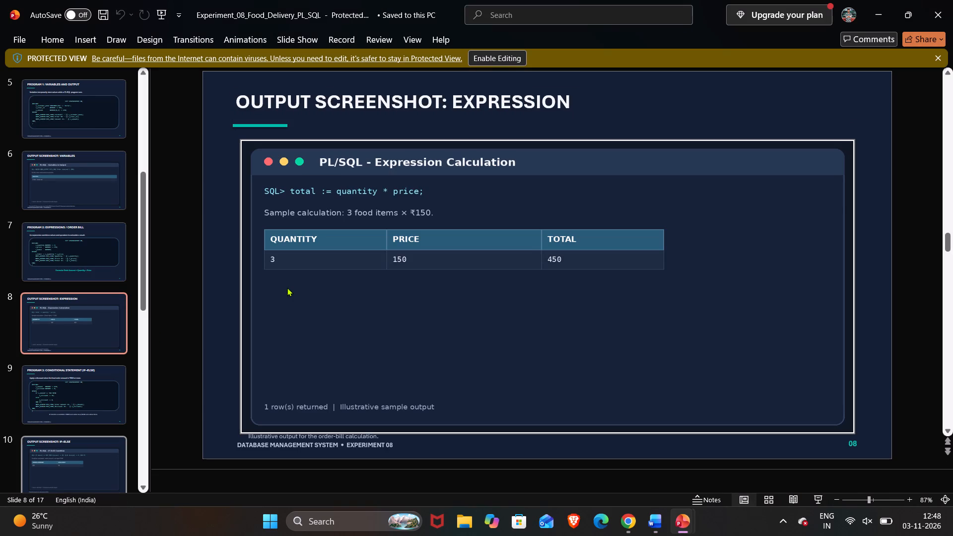
{"action": "key", "text": "ctrl+v"}
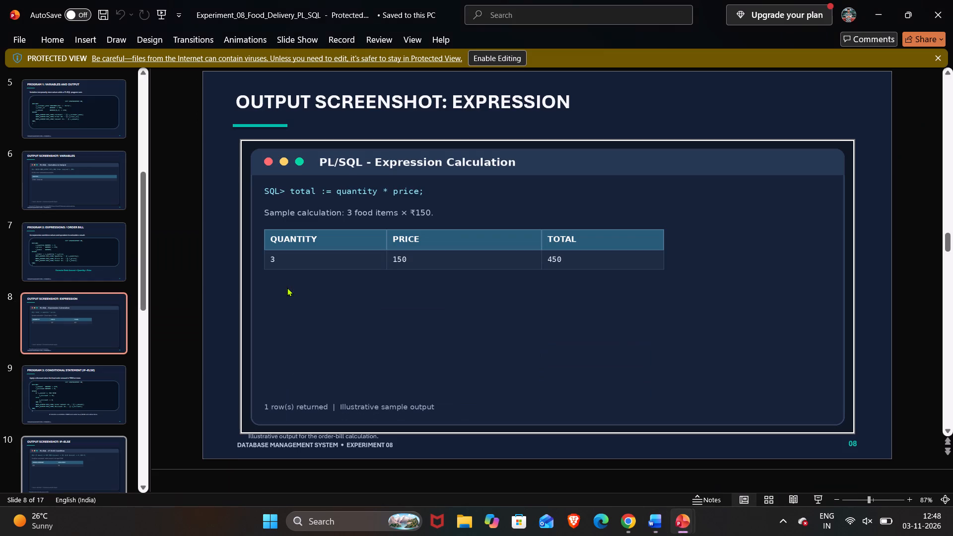
Copy slide 9's heading PROGRAM 3: CONDITIONAL STATEMENT (IF–ELSE) into the Word document below the Expression Calculation picture.
{"action": "left_click", "coordinate": [86, 393]}
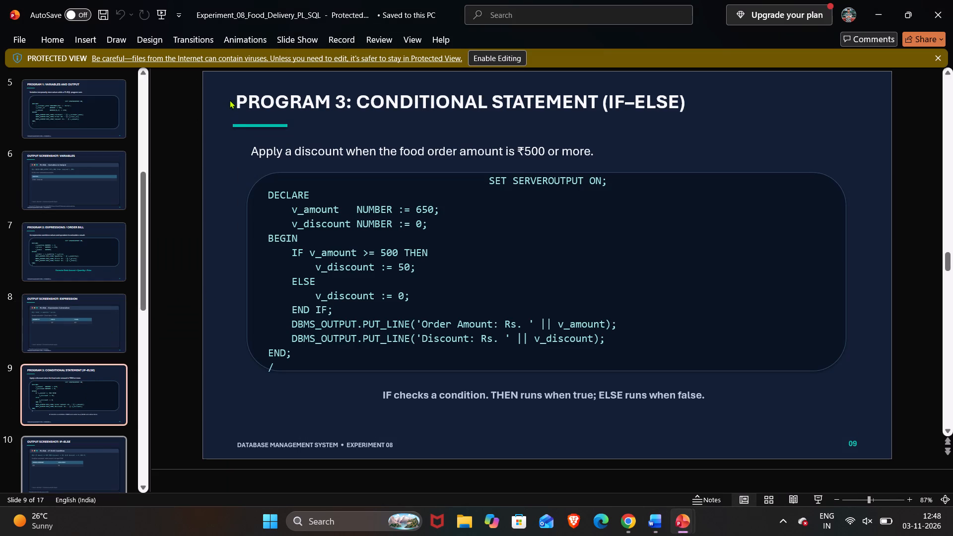
{"action": "left_click", "coordinate": [239, 97]}
{"action": "left_click", "coordinate": [239, 97]}
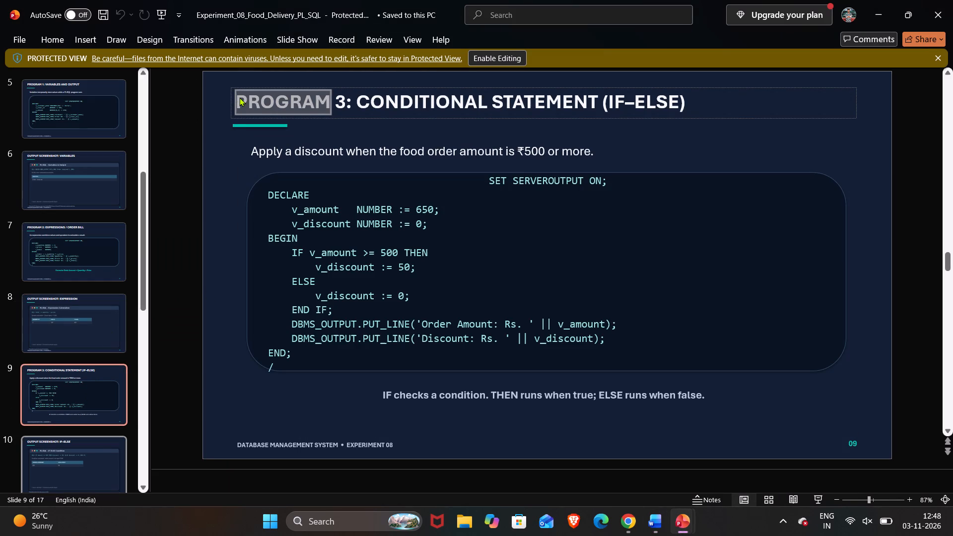
{"action": "key", "text": "ctrl+a"}
{"action": "key", "text": "ctrl+c"}
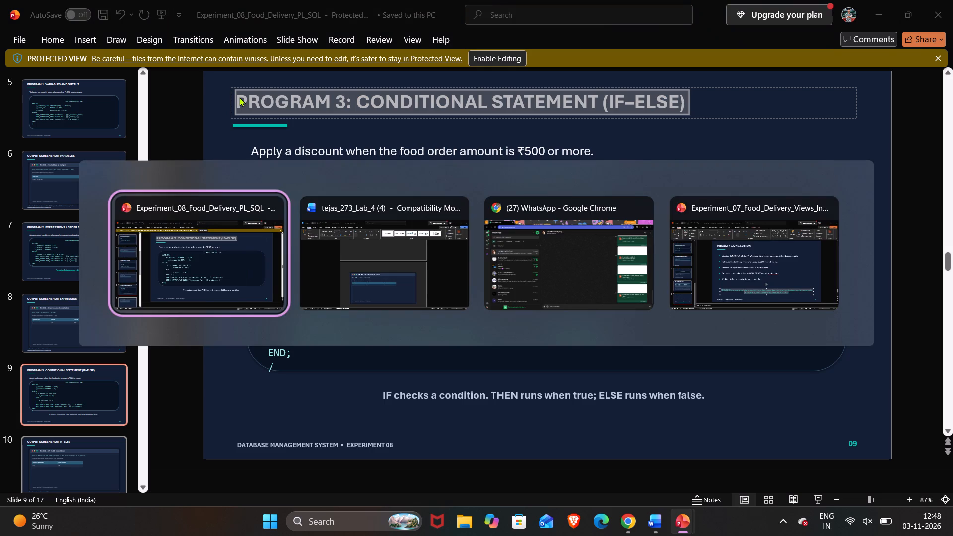
{"action": "key", "text": "ctrl+v"}
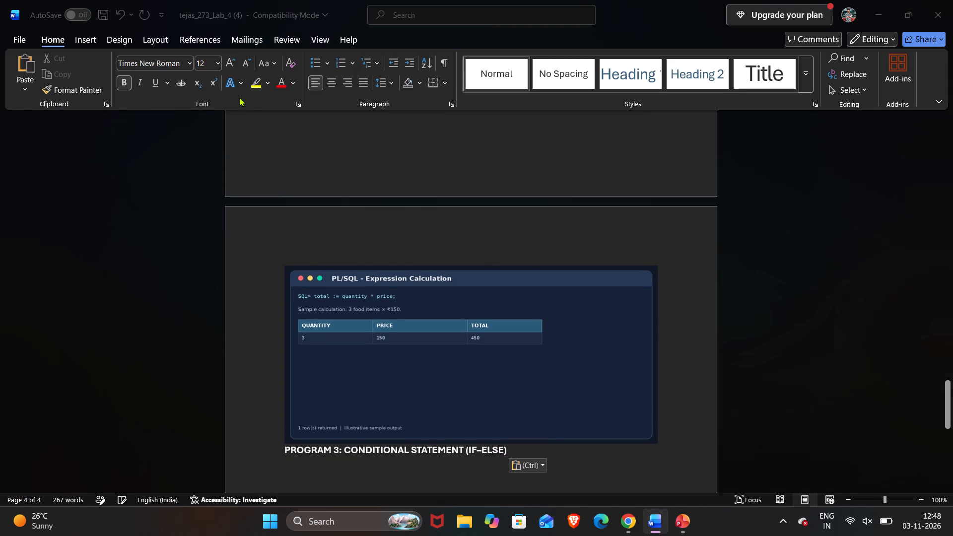
Copy slide 9's sentence about applying a discount when the food order amount is ₹500 or more for the Word document.
{"action": "left_click", "coordinate": [262, 148]}
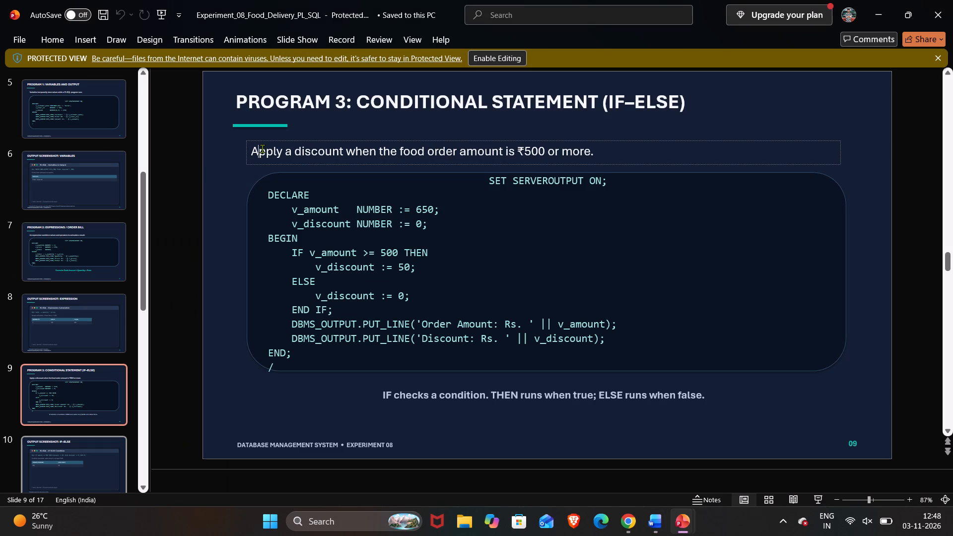
{"action": "key", "text": "ctrl+a"}
{"action": "key", "text": "ctrl+c"}
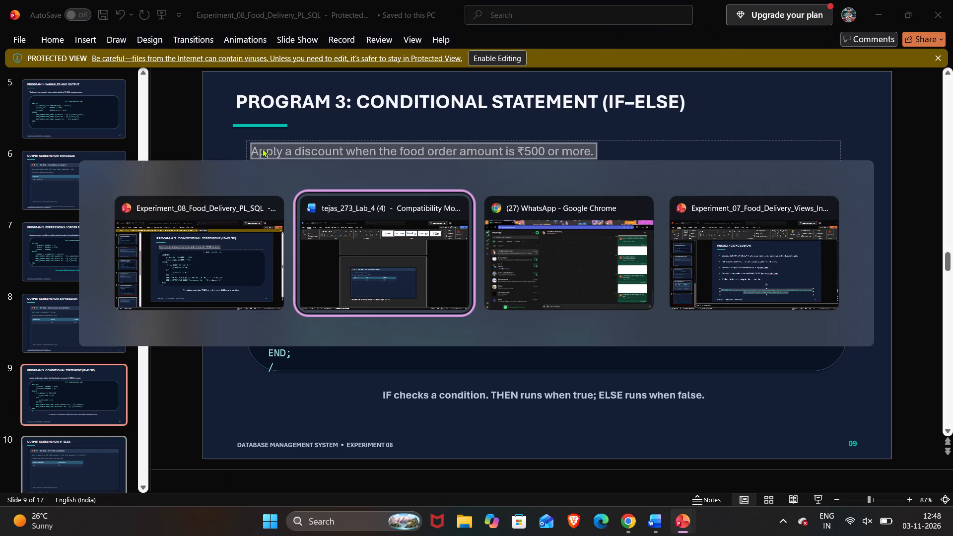
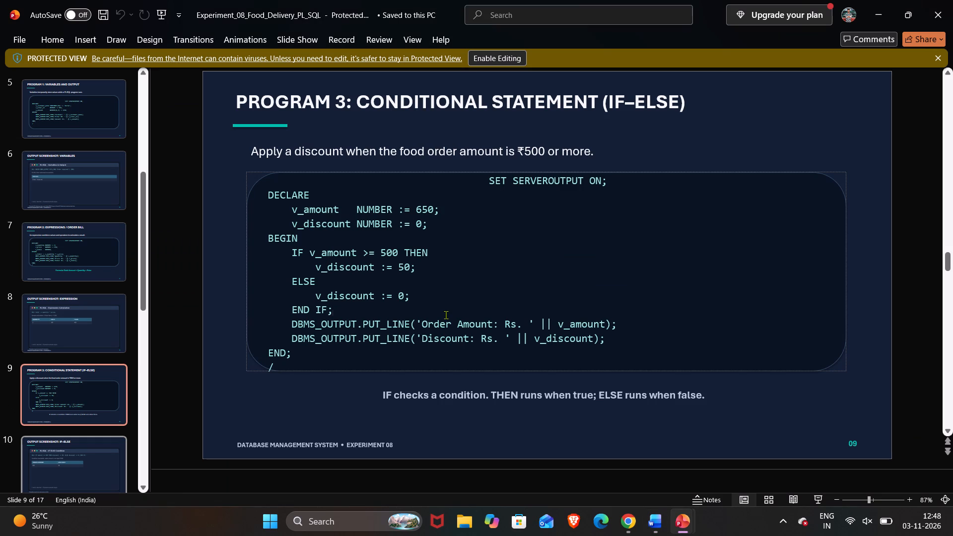
Copy slide 9's full IF–ELSE code block into the Word document below the ₹500 discount sentence.
{"action": "key", "text": "ctrl+c"}
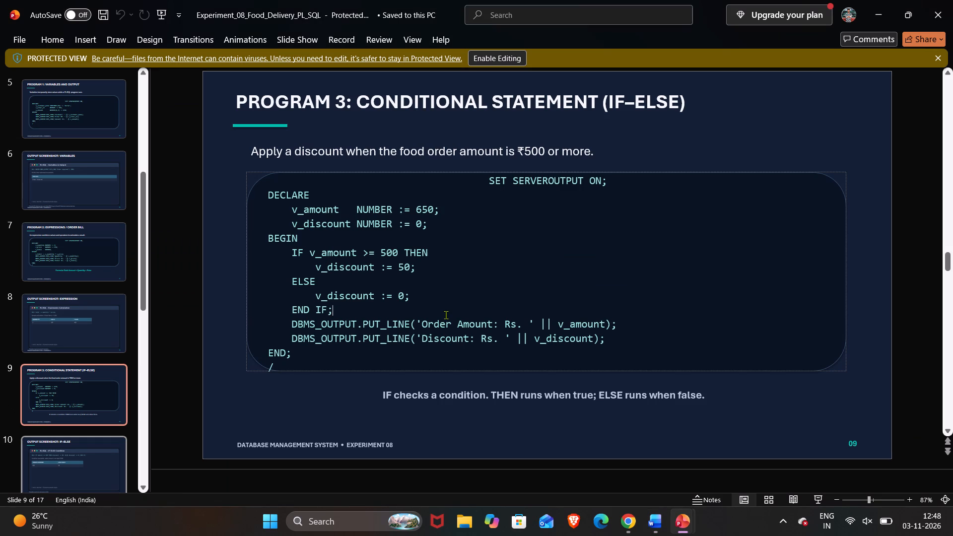
{"action": "key", "text": "ctrl+a"}
{"action": "key", "text": "ctrl+c"}
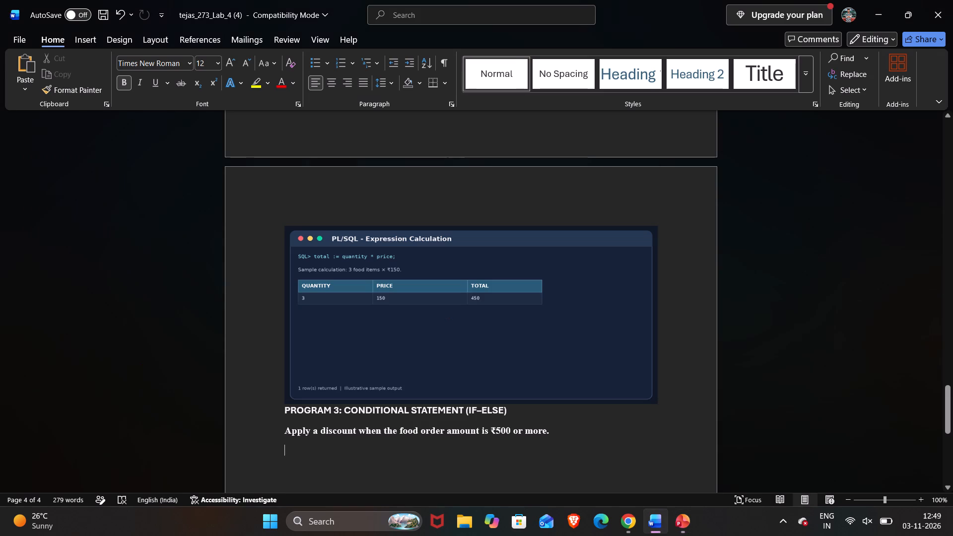
{"action": "key", "text": "ctrl+v"}
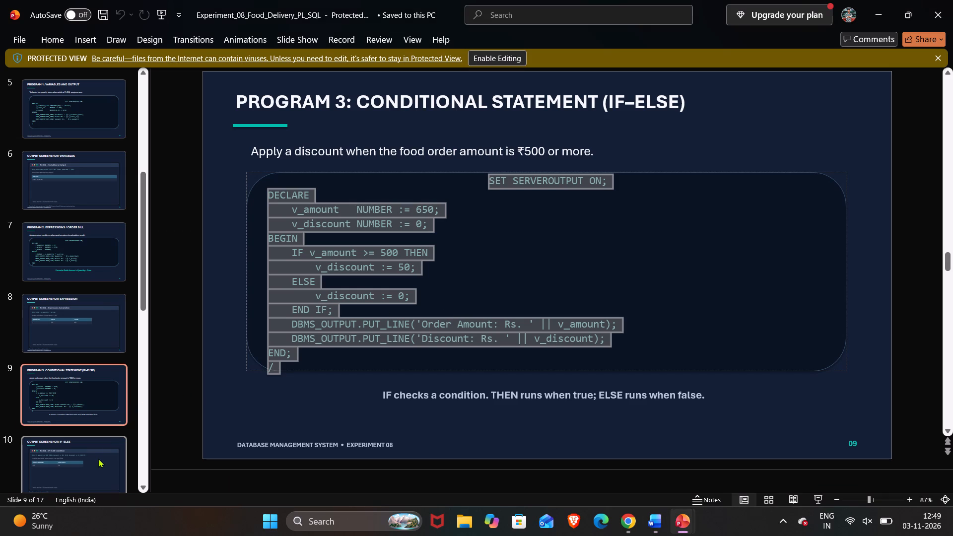
Copy slide 10's heading OUTPUT SCREENSHOT: IF–ELSE into the Word document below the IF–ELSE code.
{"action": "left_click", "coordinate": [97, 459]}
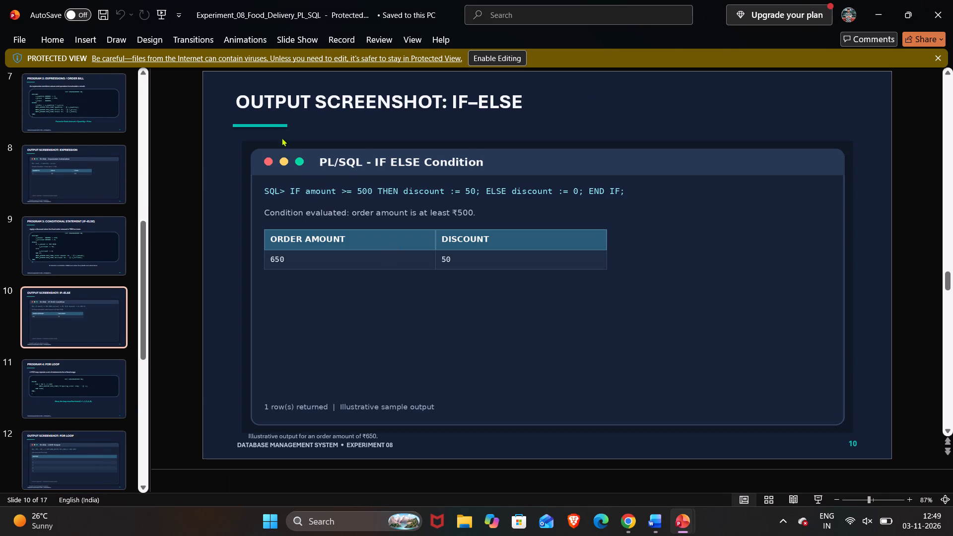
{"action": "left_click", "coordinate": [253, 103]}
{"action": "key", "text": "ctrl+a"}
{"action": "key", "text": "ctrl+c"}
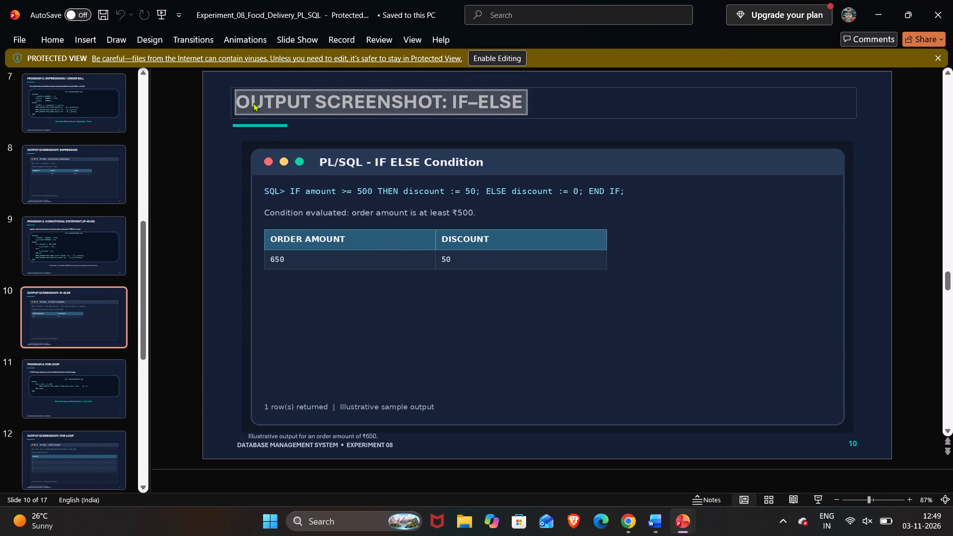
{"action": "key", "text": "ctrl+v"}
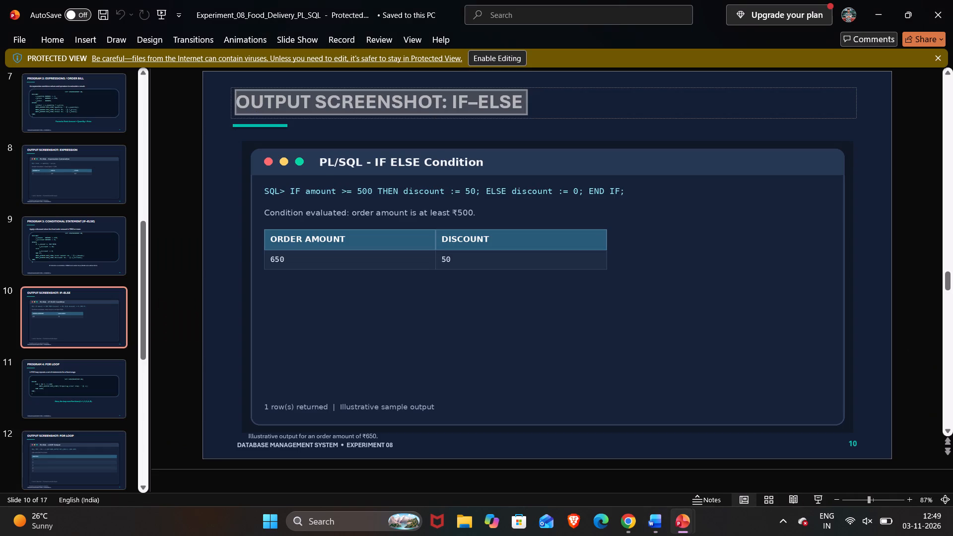
Copy slide 10's PL/SQL - IF ELSE Condition picture into the Word document below its heading.
{"action": "left_click", "coordinate": [315, 205]}
{"action": "key", "text": "ctrl+c"}
{"action": "left_click", "coordinate": [315, 205], "text": "ctrl"}
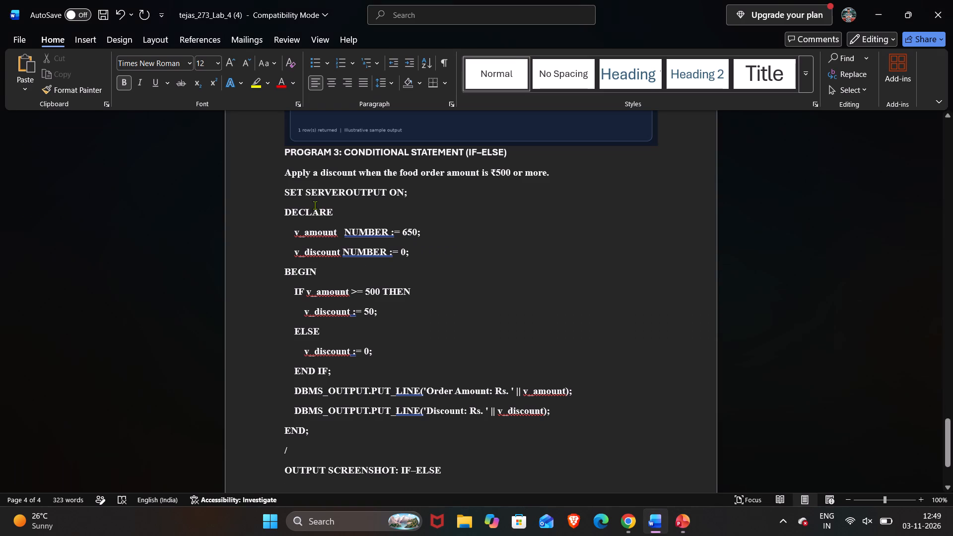
{"action": "key", "text": "ctrl+v"}
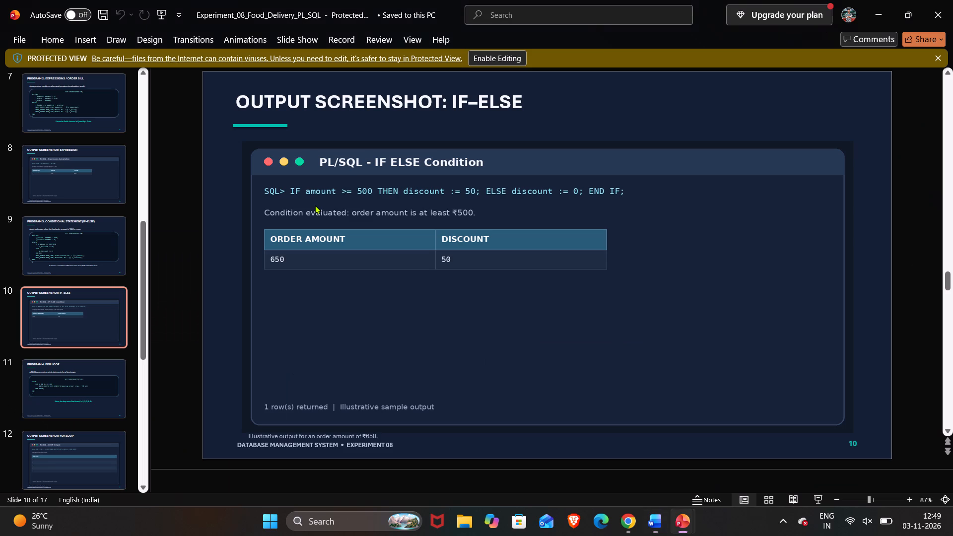
Copy slide 11's heading PROGRAM 4: FOR LOOP into the Word document below the IF ELSE Condition picture.
{"action": "left_click", "coordinate": [90, 401]}
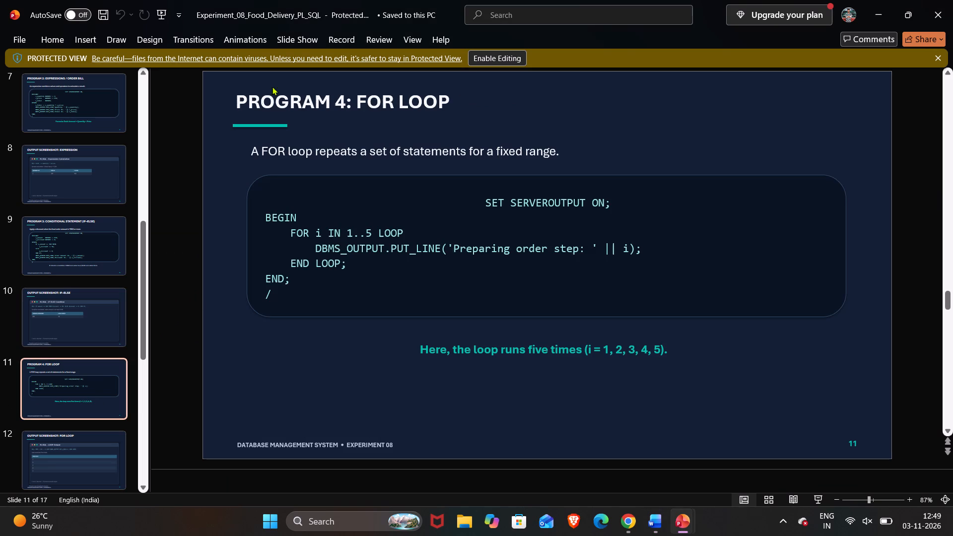
{"action": "left_click", "coordinate": [243, 101]}
{"action": "key", "text": "ctrl+a"}
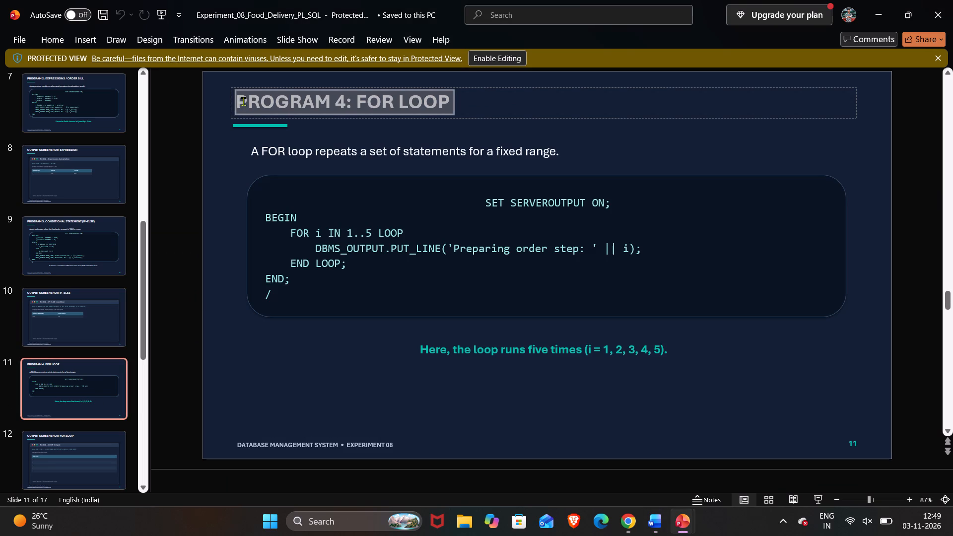
{"action": "key", "text": "ctrl+c"}
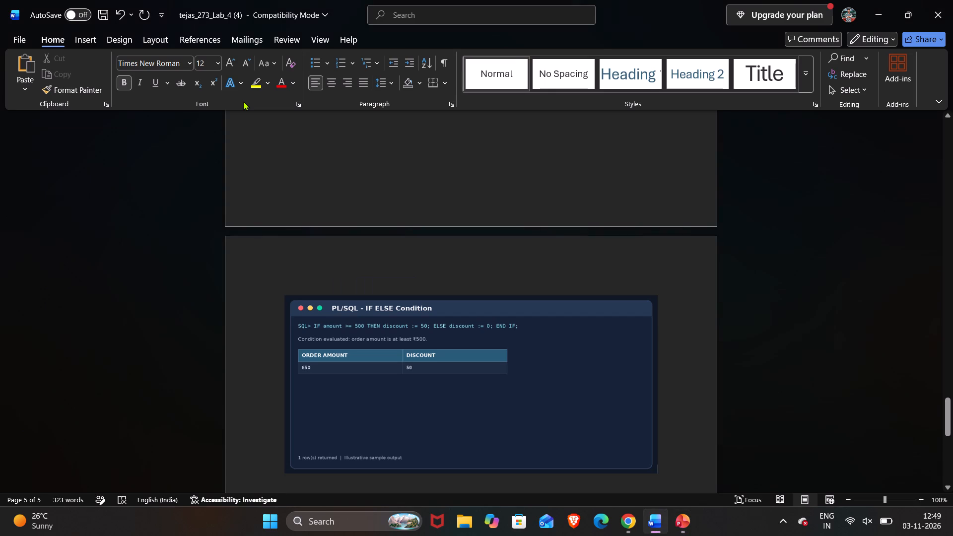
{"action": "key", "text": "ctrl+v"}
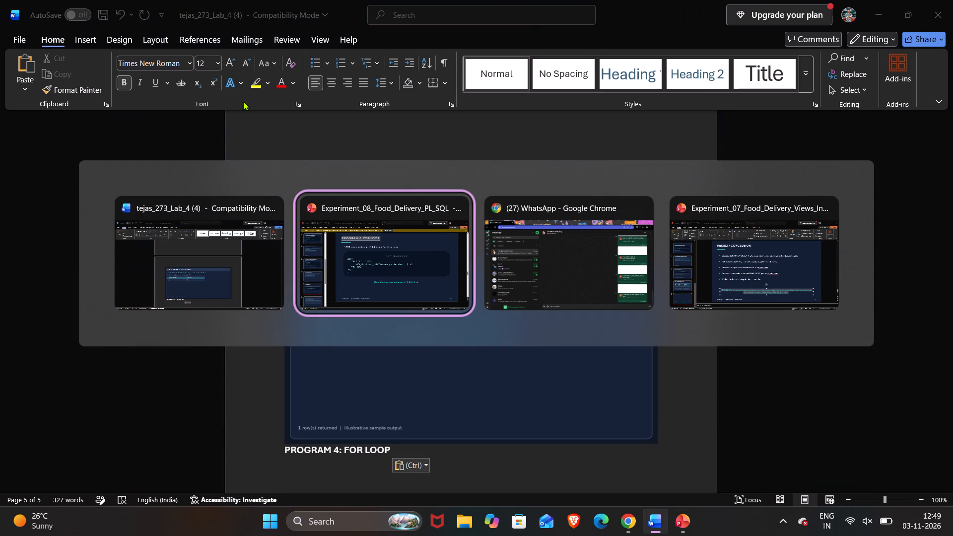
Copy slide 11's sentence about a FOR loop repeating statements for a fixed range into the Word document below the Program 4 heading.
{"action": "left_click", "coordinate": [327, 153]}
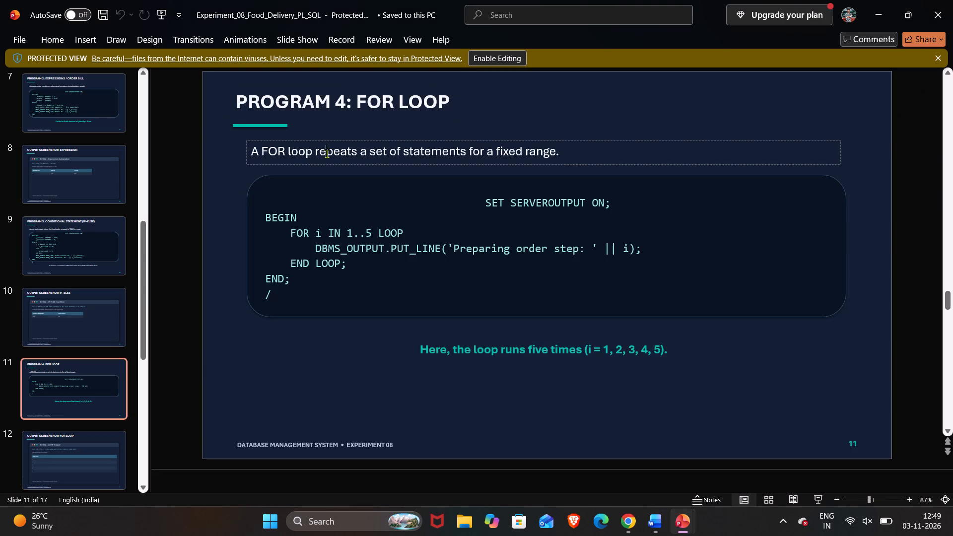
{"action": "key", "text": "ctrl+a"}
{"action": "key", "text": "ctrl+c"}
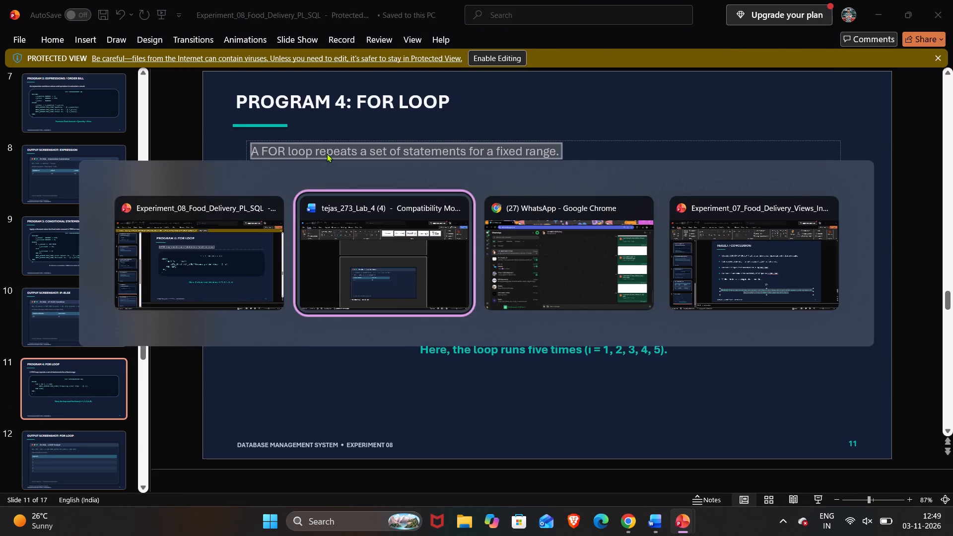
{"action": "key", "text": "ctrl+v"}
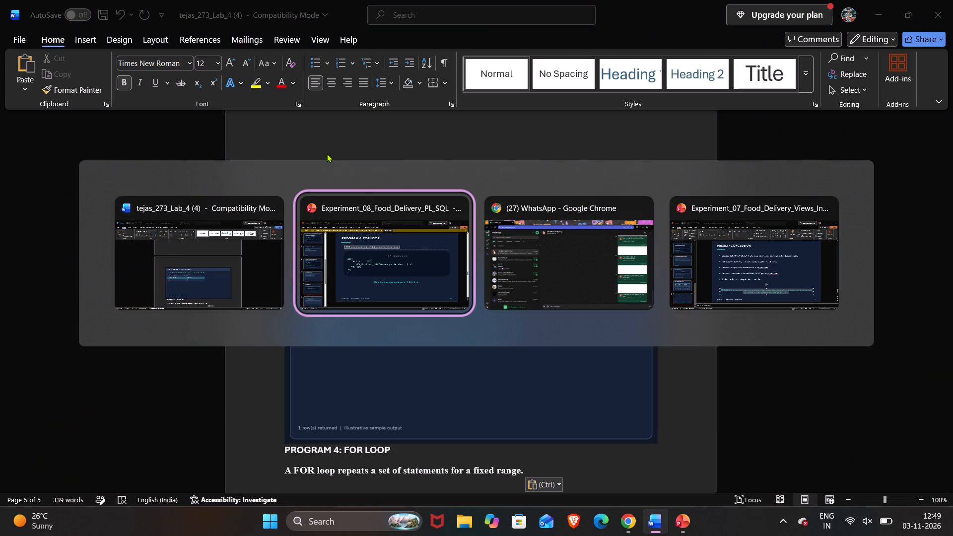
Copy slide 11's full FOR loop code block into the Word document below the fixed range sentence.
{"action": "left_click", "coordinate": [362, 236]}
{"action": "key", "text": "ctrl+a"}
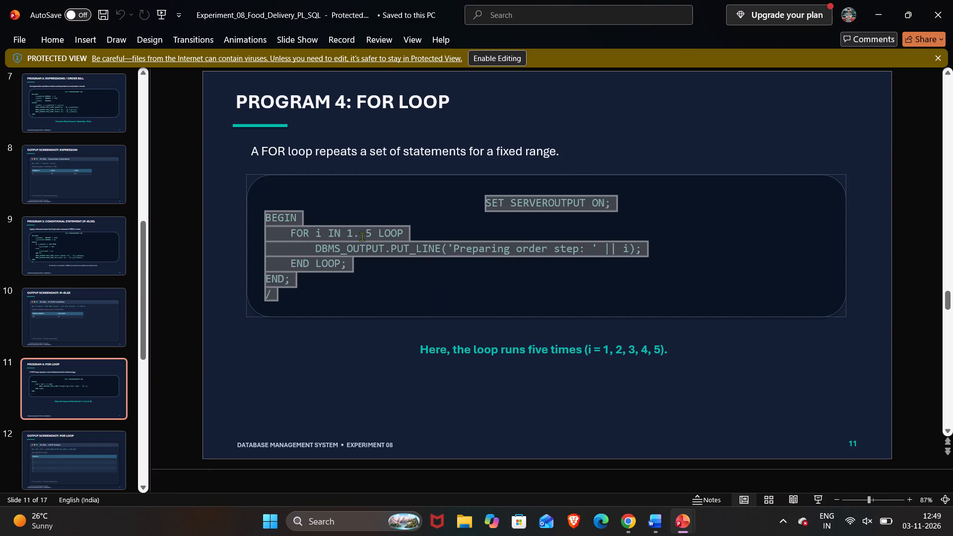
{"action": "key", "text": "ctrl+c"}
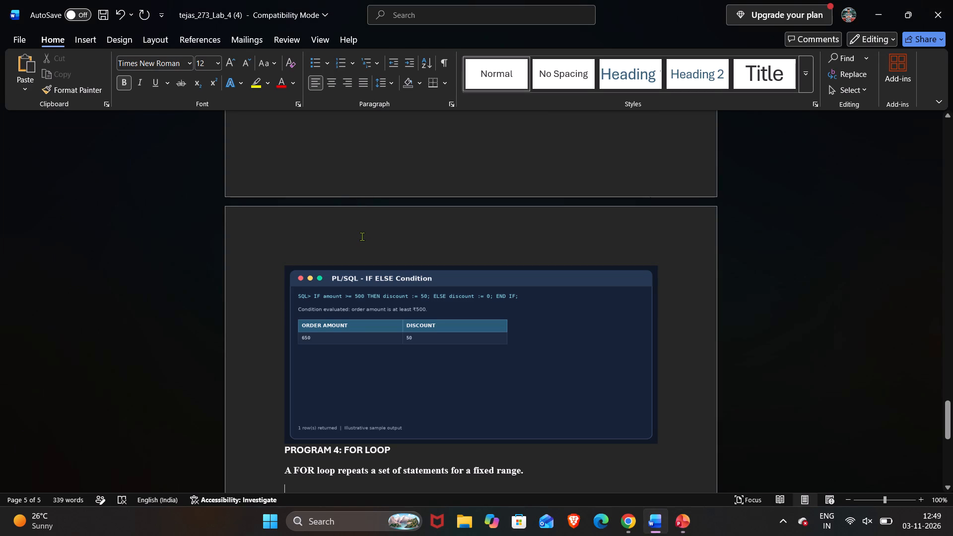
{"action": "key", "text": "ctrl+v"}
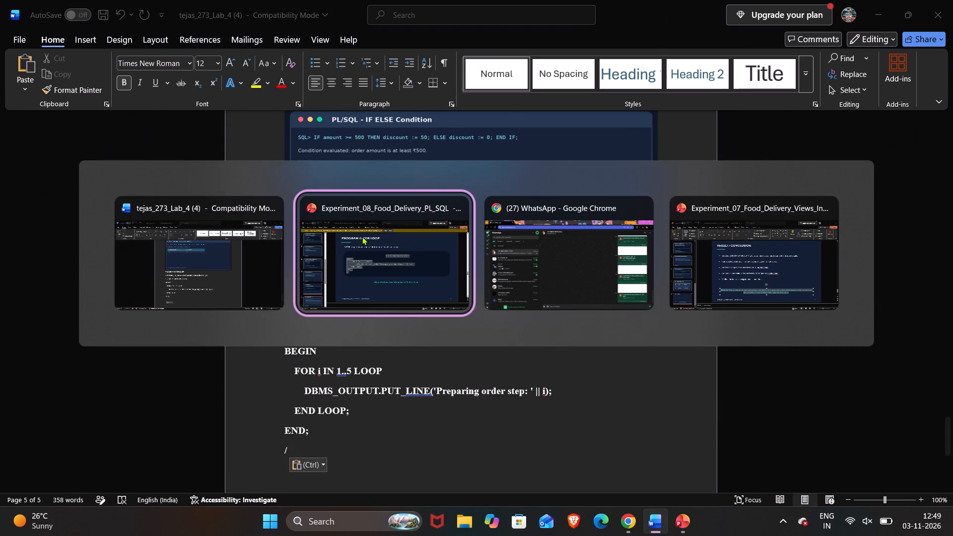
Copy slide 11's note "Here, the loop runs five times (i = 1, 2, 3, 4, 5)." for the Word document.
{"action": "left_click", "coordinate": [464, 355]}
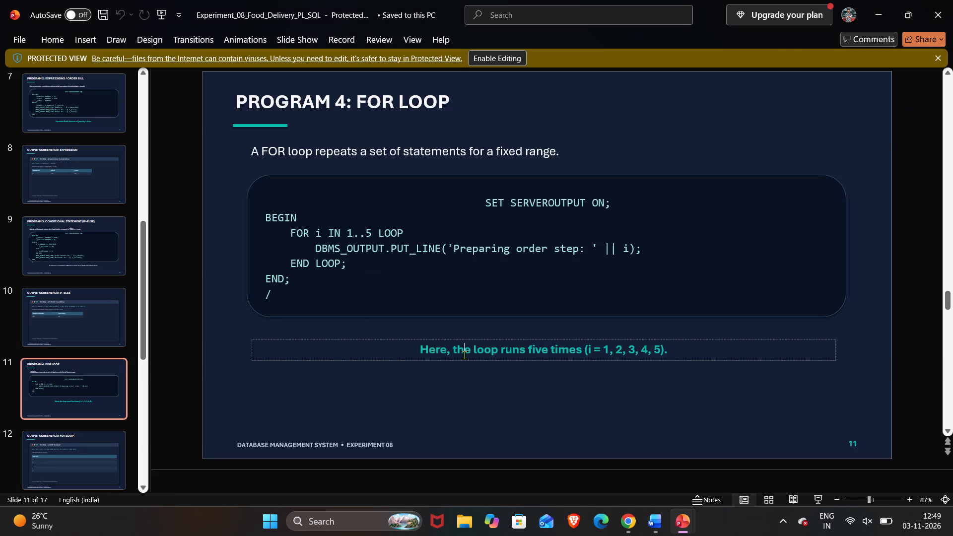
{"action": "key", "text": "ctrl+a"}
{"action": "key", "text": "ctrl+c"}
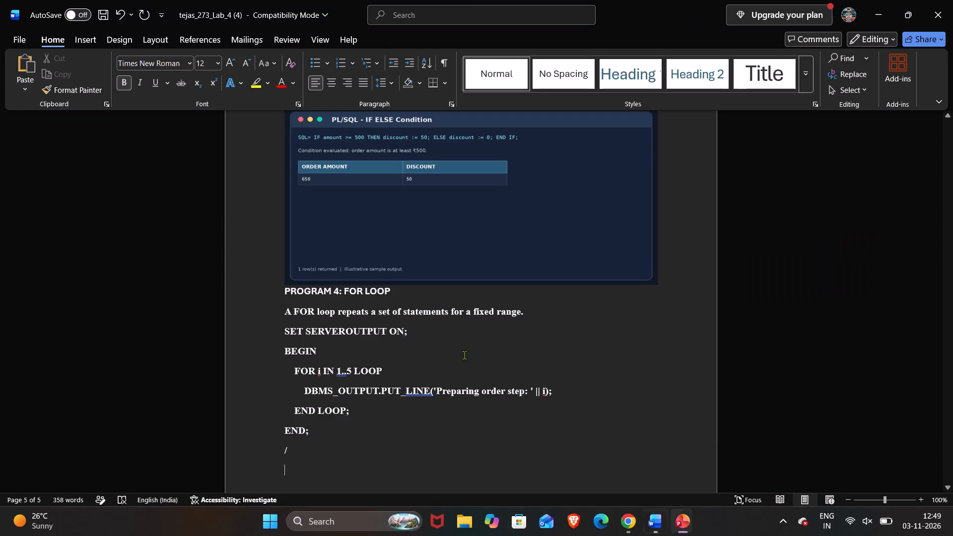
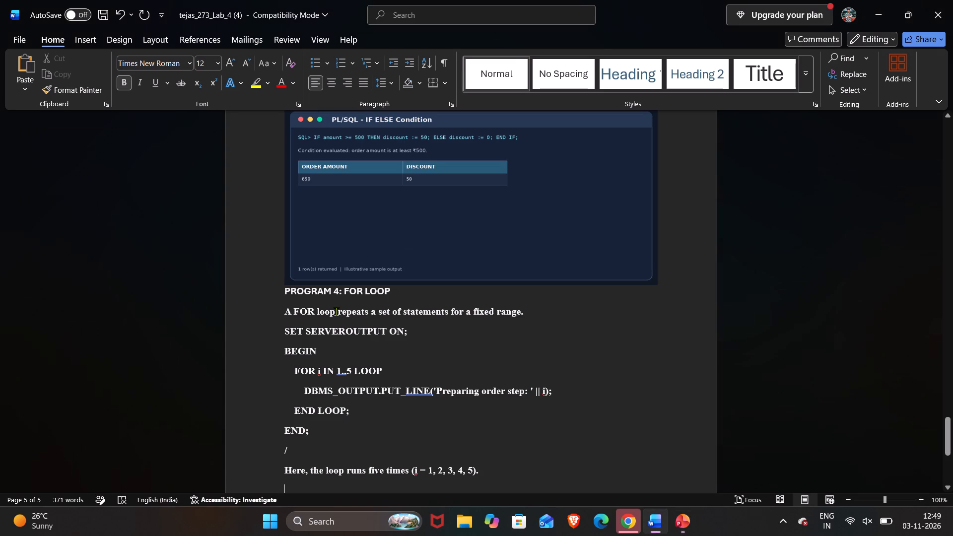
Paste the copied heading OUTPUT SCREENSHOT: FOR LOOP into the Word document below the note about the loop running five times.
{"action": "key", "text": "ctrl+v"}
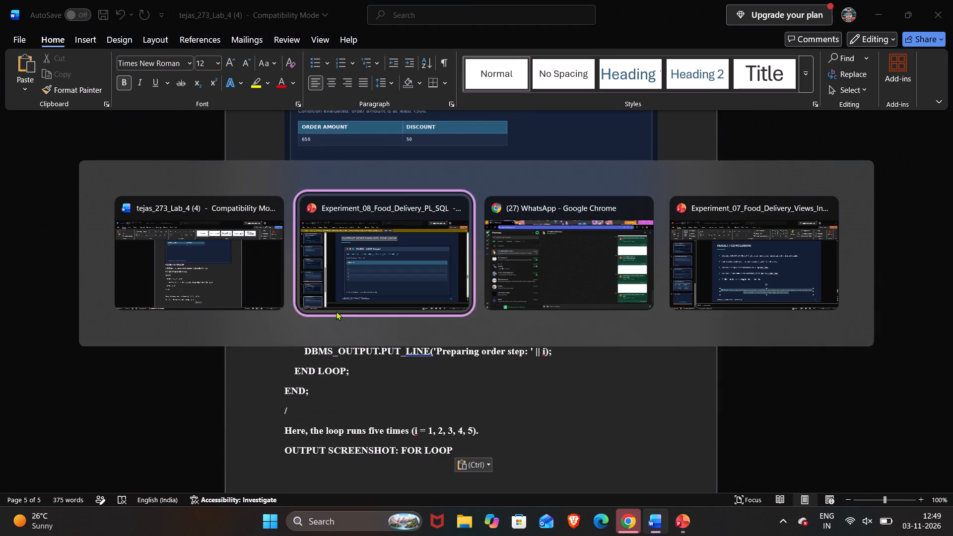
Copy slide 12's LOOP Output picture from the Experiment 08 presentation into the Word document below the OUTPUT SCREENSHOT: FOR LOOP heading.
{"action": "left_click", "coordinate": [342, 305]}
{"action": "key", "text": "ctrl+c"}
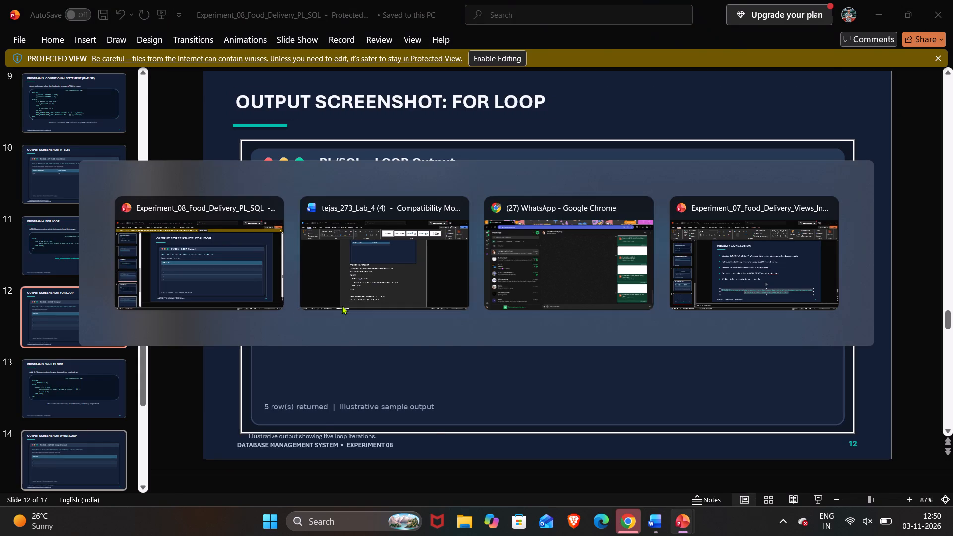
{"action": "key", "text": "ctrl+v"}
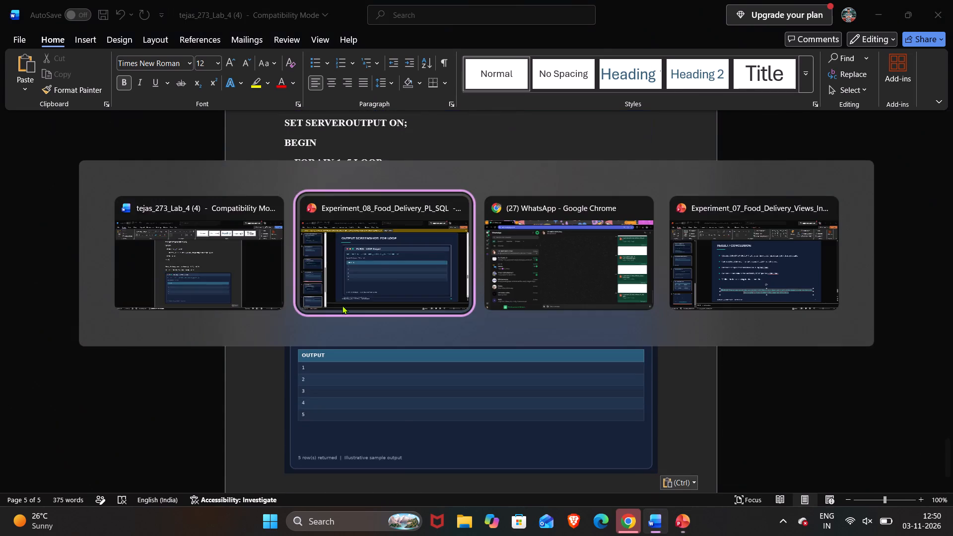
Copy slide 13's heading PROGRAM 5: WHILE LOOP into the Word document below the LOOP Output picture.
{"action": "left_click", "coordinate": [84, 401]}
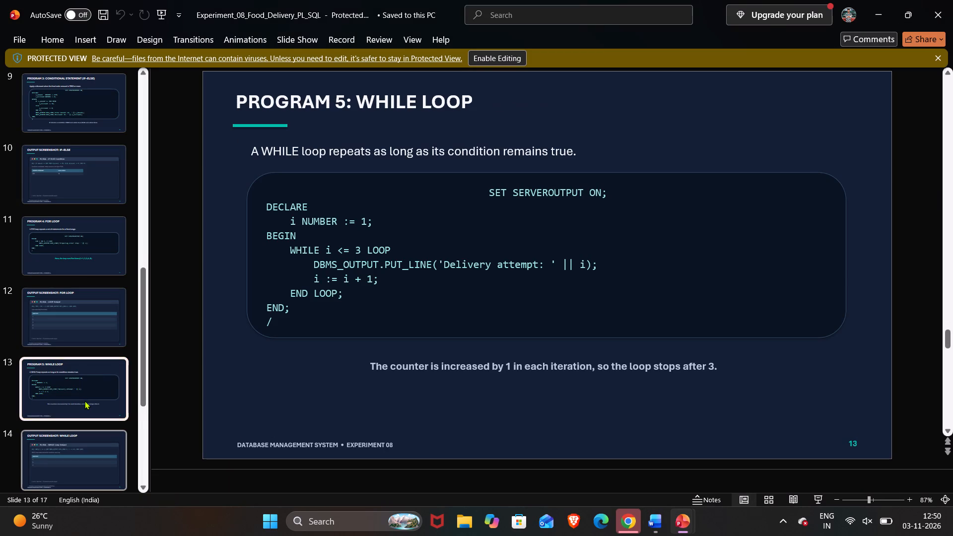
{"action": "left_click", "coordinate": [248, 96]}
{"action": "key", "text": "ctrl+a"}
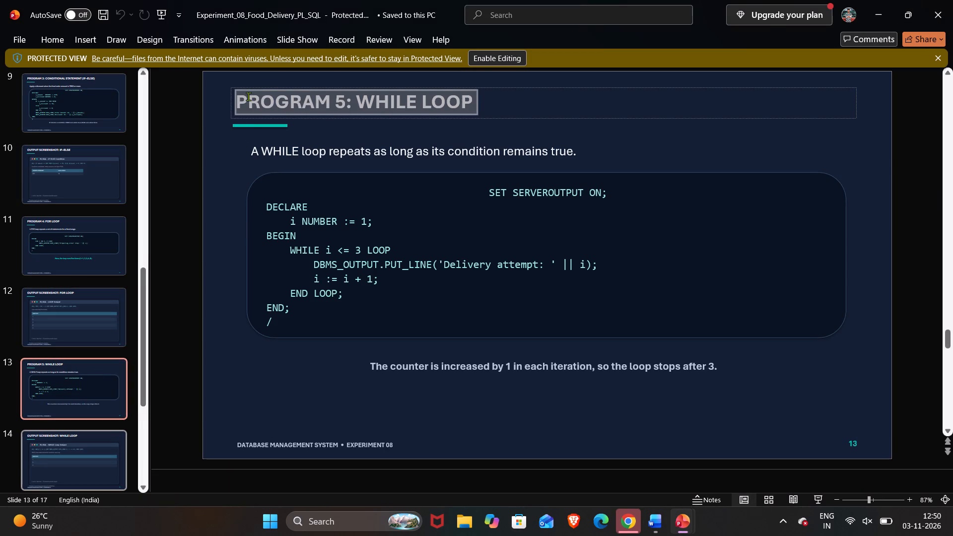
{"action": "key", "text": "ctrl+c"}
{"action": "scroll", "coordinate": [248, 96], "scroll_direction": "right", "scroll_amount": 1}
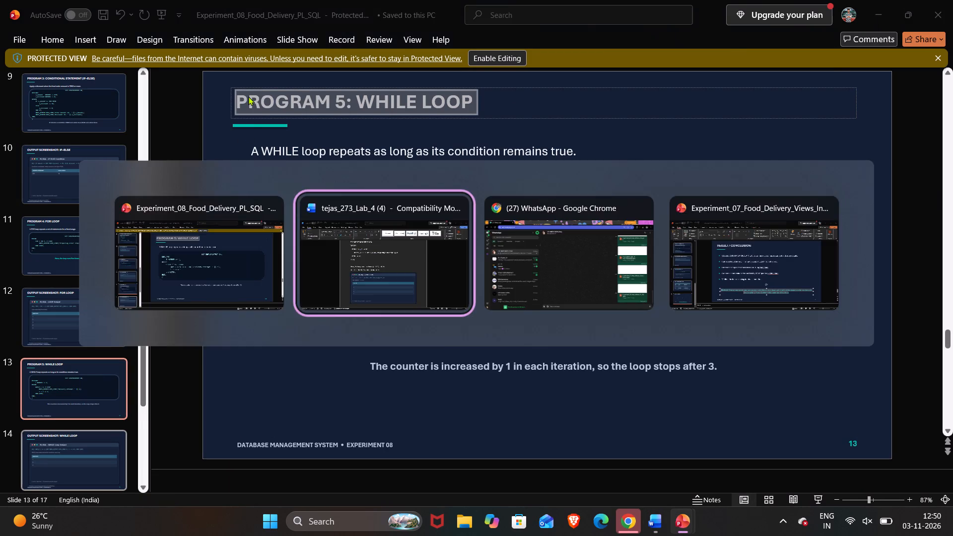
{"action": "key", "text": "ctrl+v"}
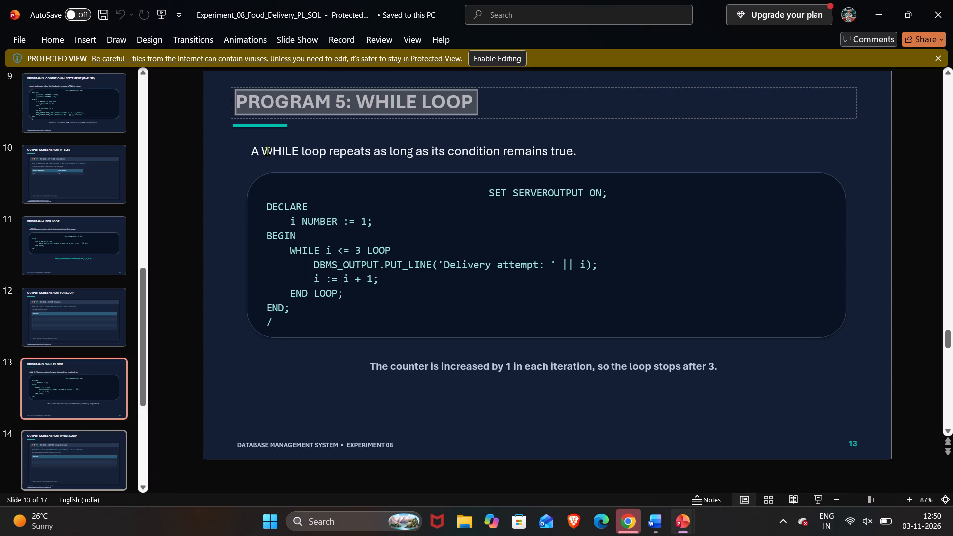
Copy slide 13's sentence "A WHILE loop repeats as long as its condition remains true." into the Word document below the Program 5 heading.
{"action": "left_click", "coordinate": [267, 151]}
{"action": "key", "text": "ctrl+a"}
{"action": "key", "text": "ctrl+c"}
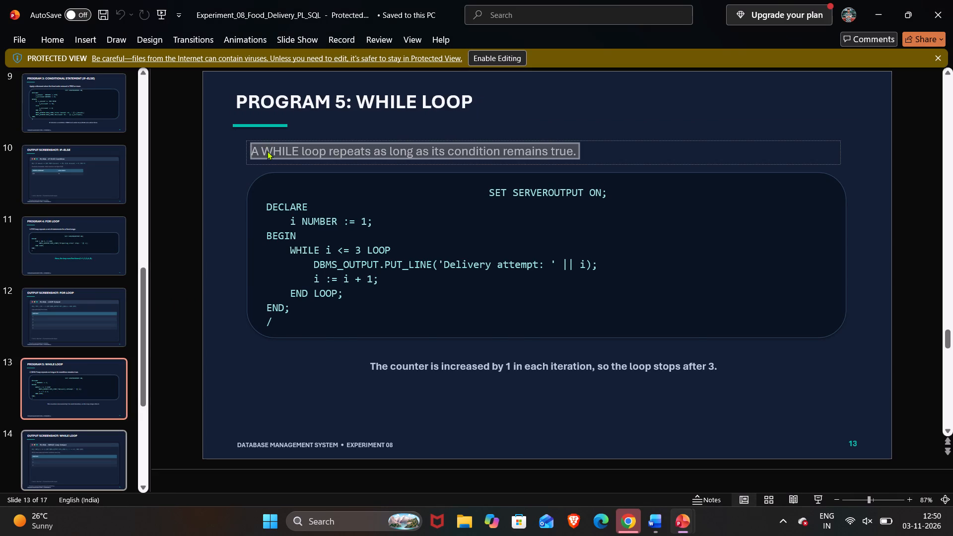
{"action": "key", "text": "ctrl+v"}
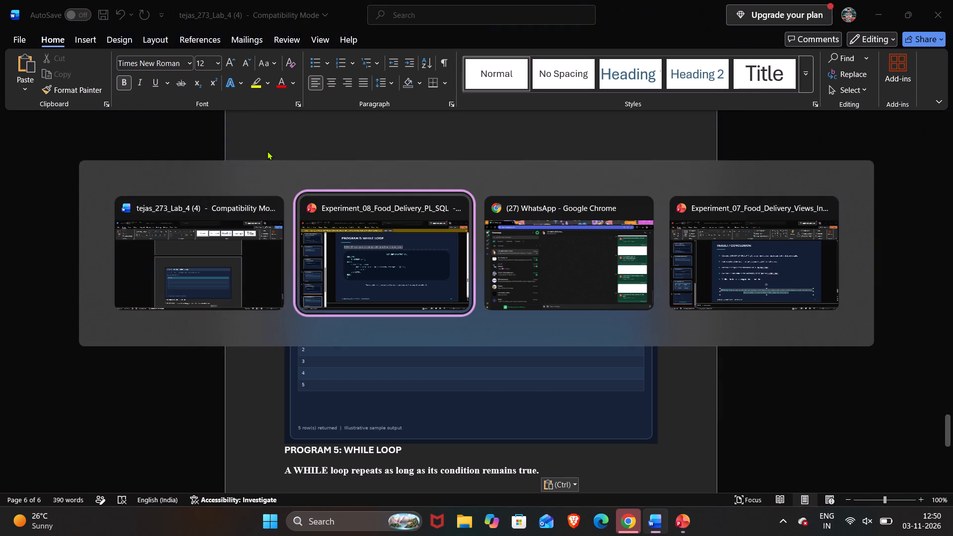
Select slide 13's full WHILE loop code block in the presentation for the Word document.
{"action": "left_click", "coordinate": [322, 213]}
{"action": "key", "text": "ctrl+a"}
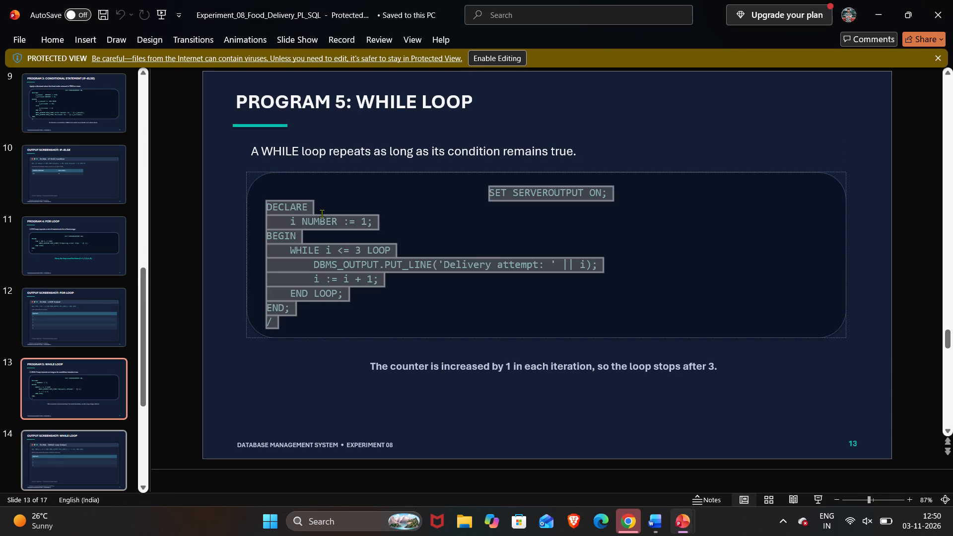
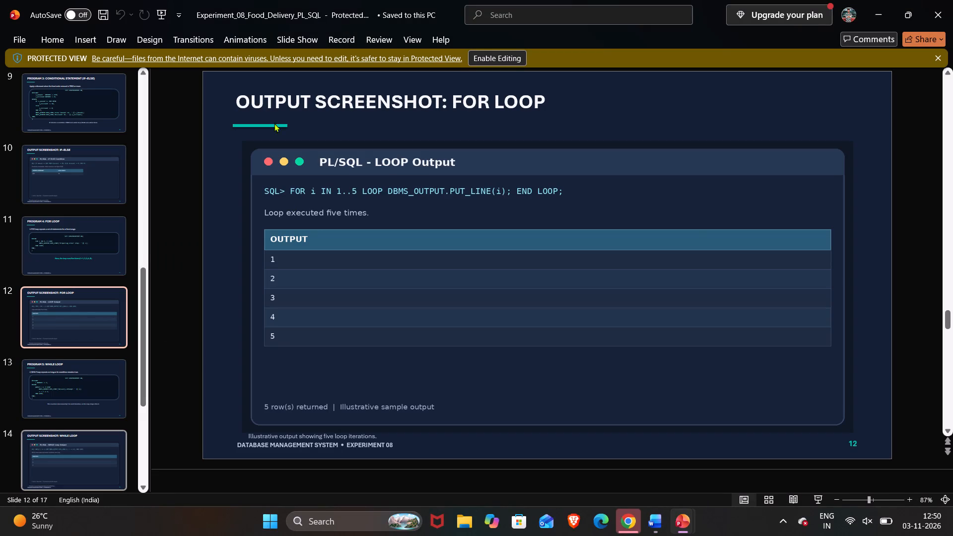
Copy slide 12's heading OUTPUT SCREENSHOT: FOR LOOP into the Word document below the WHILE loop code.
{"action": "left_click", "coordinate": [277, 100]}
{"action": "key", "text": "ctrl+a"}
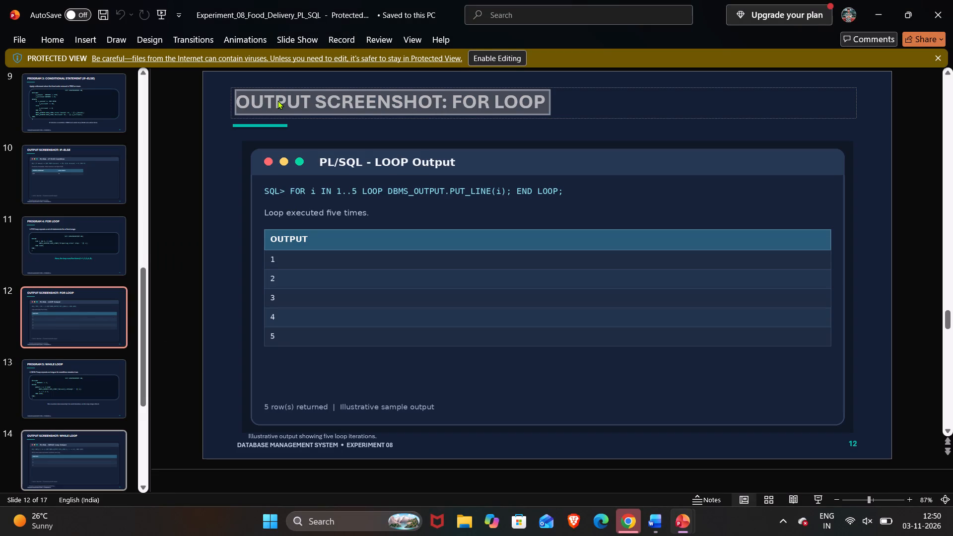
{"action": "key", "text": "c"}
{"action": "key", "text": "ctrl+c"}
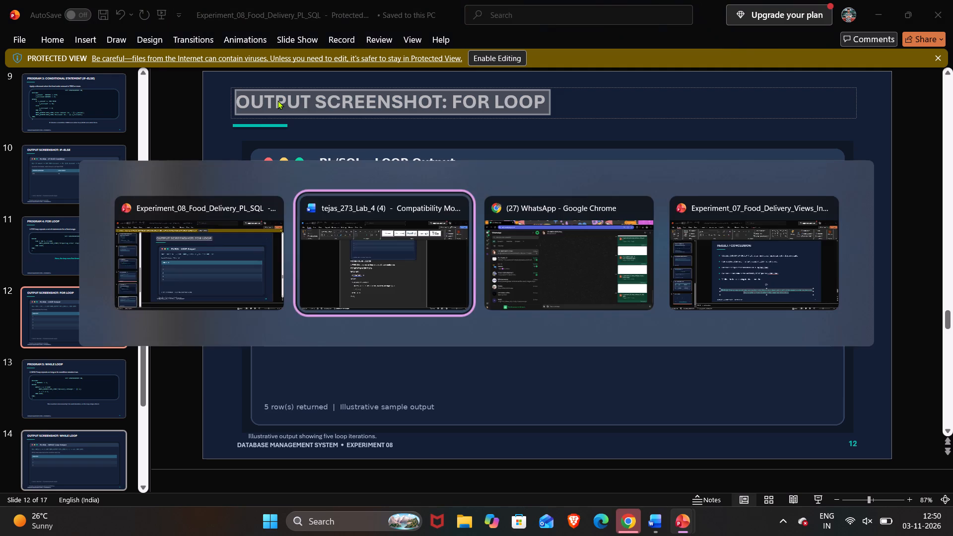
{"action": "key", "text": "ctrl+v"}
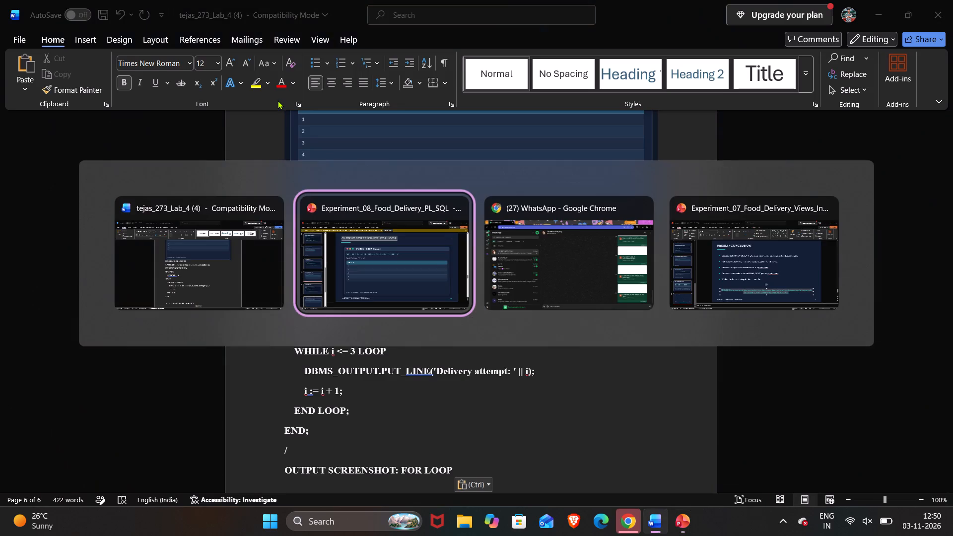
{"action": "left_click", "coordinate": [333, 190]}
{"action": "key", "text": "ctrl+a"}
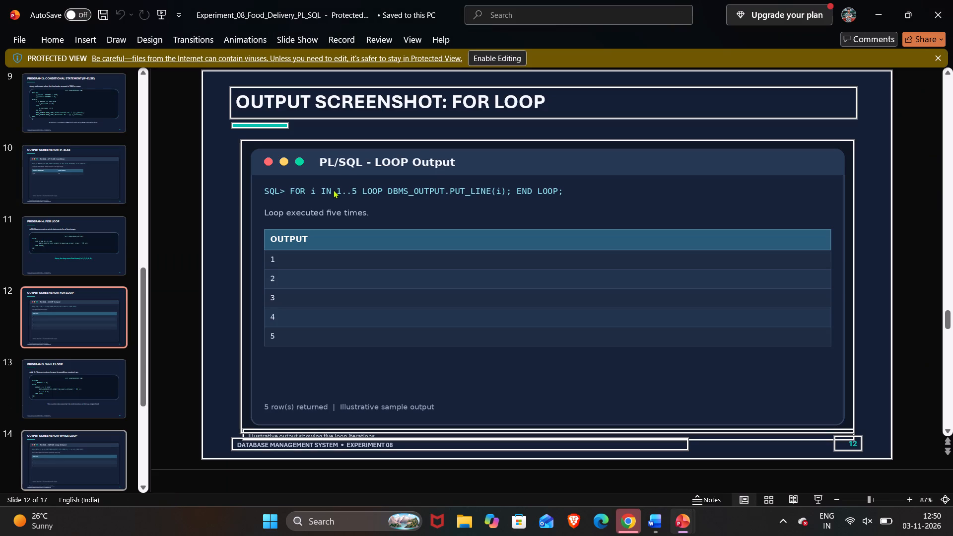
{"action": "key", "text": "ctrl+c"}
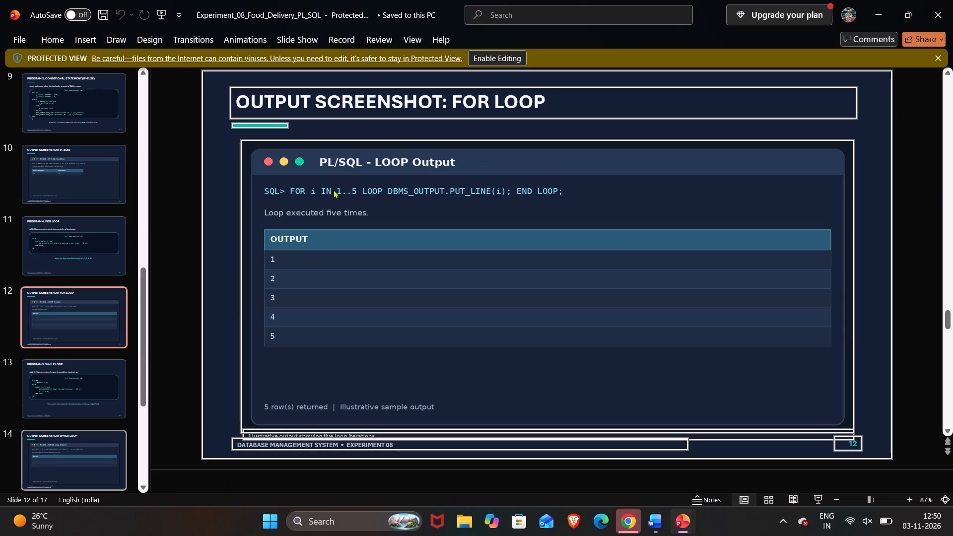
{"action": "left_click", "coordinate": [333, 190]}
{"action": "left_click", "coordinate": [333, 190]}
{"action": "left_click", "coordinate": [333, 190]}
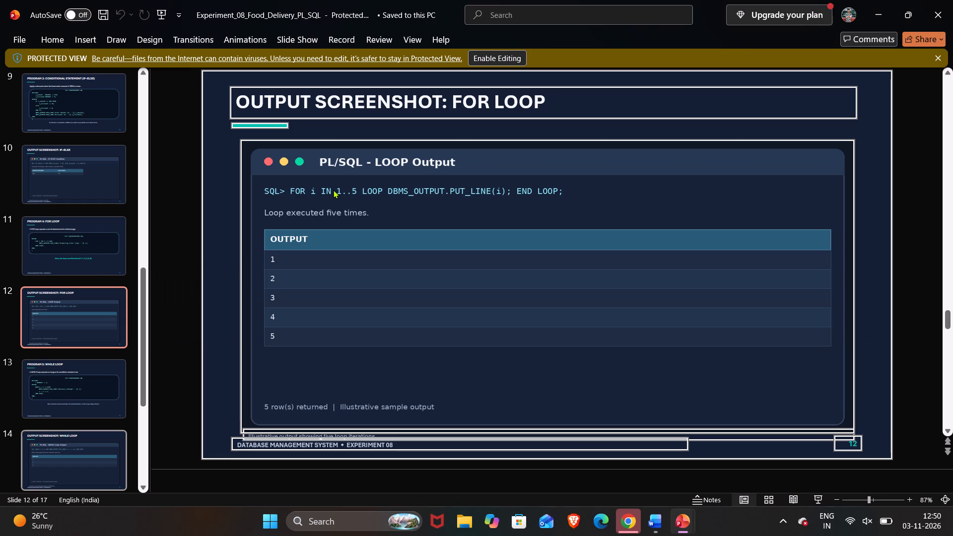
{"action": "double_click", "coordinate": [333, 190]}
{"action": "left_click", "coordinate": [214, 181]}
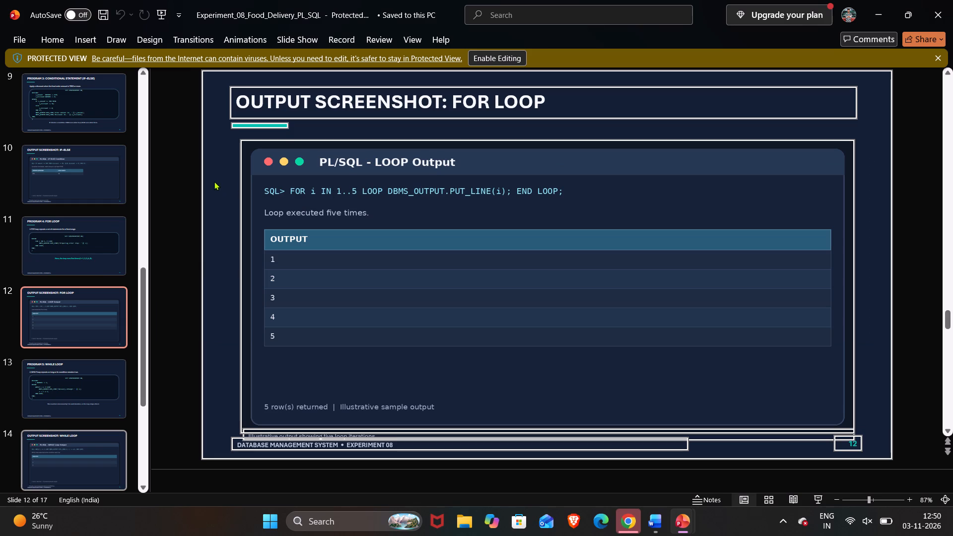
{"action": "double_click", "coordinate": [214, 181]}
Select slide 12's LOOP Output picture in the presentation.
{"action": "left_click", "coordinate": [330, 204]}
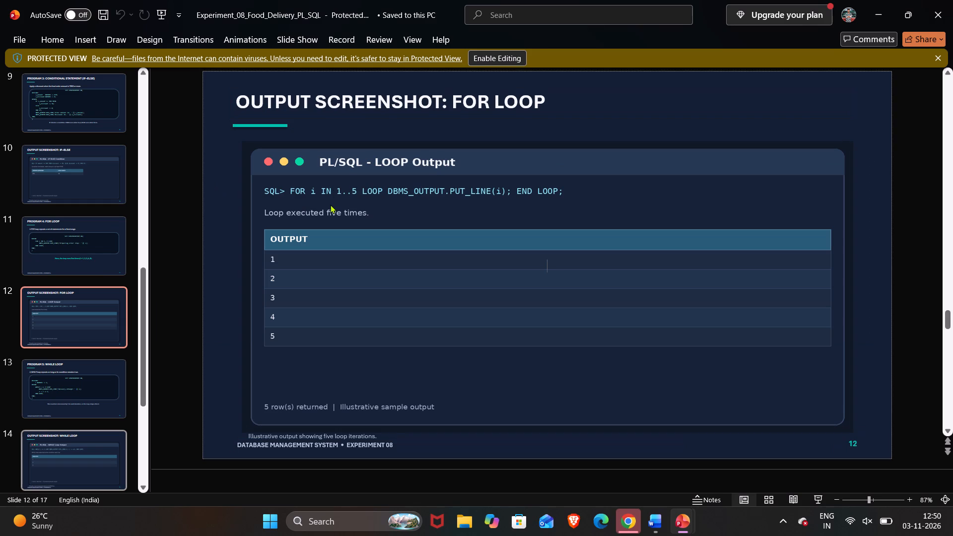
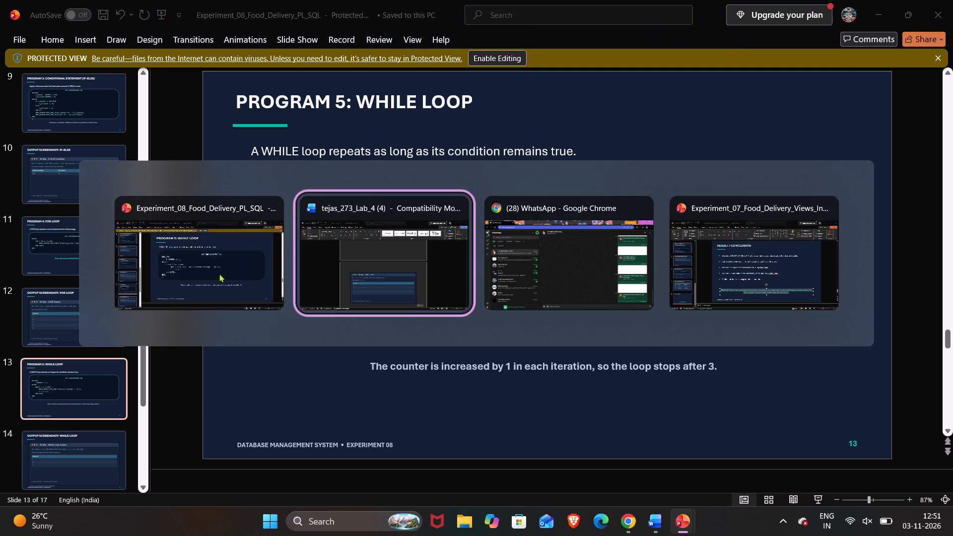
Review the Word document from the IF–ELSE program through the WHILE LOOP code and the output picture below it.
{"action": "scroll", "coordinate": [255, 251], "scroll_direction": "right", "scroll_amount": 1}
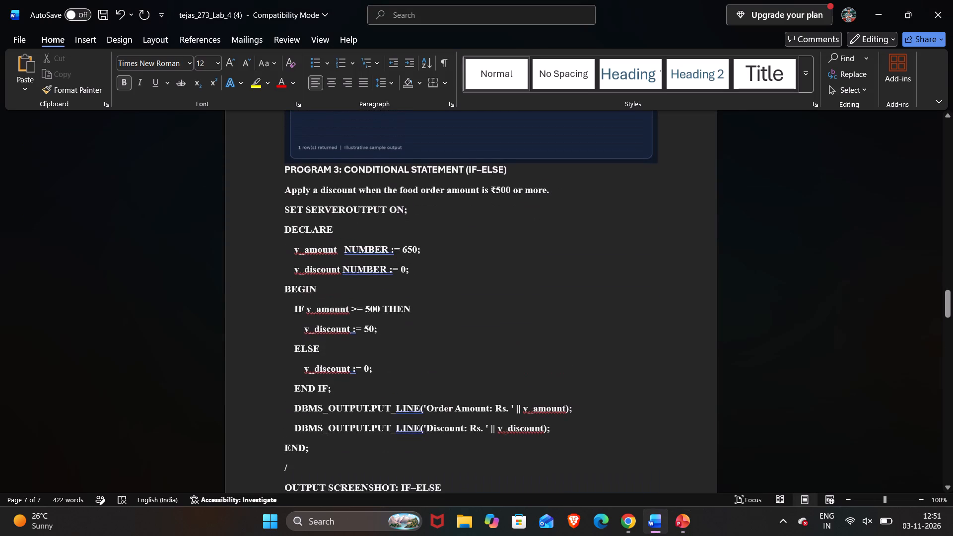
{"action": "scroll", "coordinate": [255, 251], "scroll_direction": "right", "scroll_amount": 1}
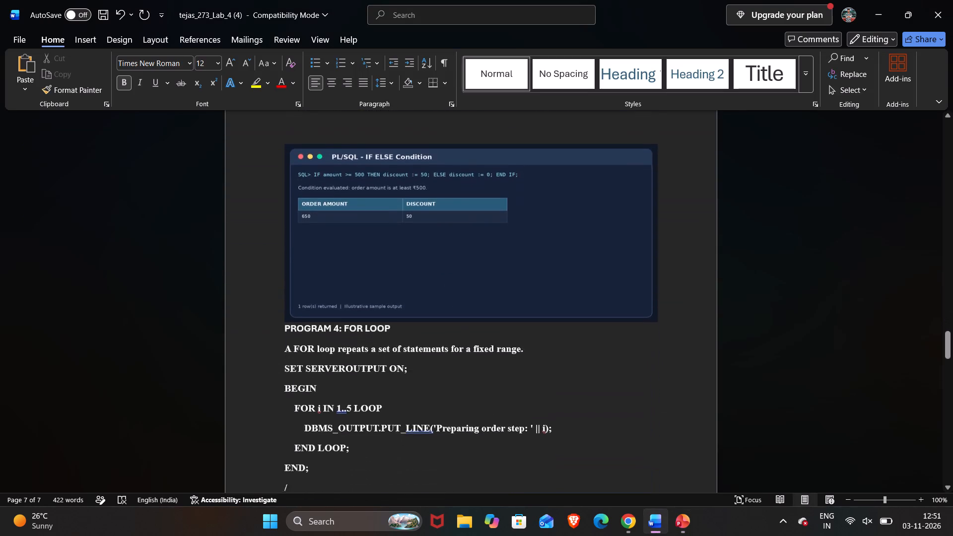
{"action": "scroll", "coordinate": [255, 251], "scroll_direction": "right", "scroll_amount": 2}
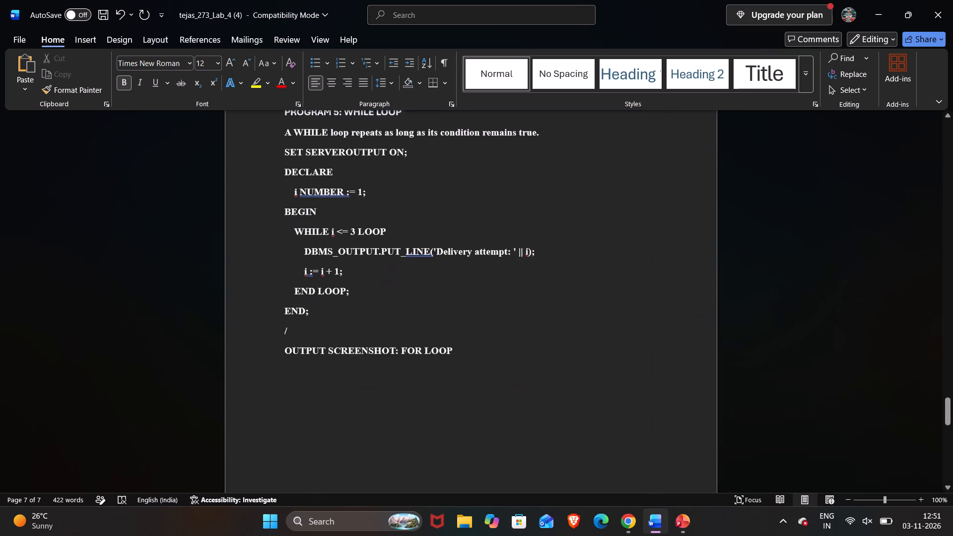
{"action": "scroll", "coordinate": [255, 251], "scroll_direction": "right", "scroll_amount": 2}
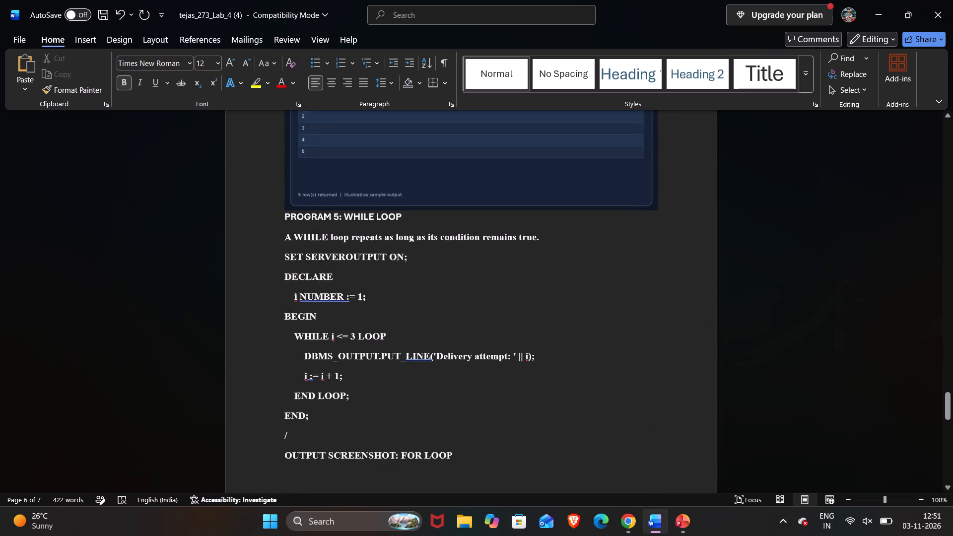
{"action": "scroll", "coordinate": [255, 251], "scroll_direction": "right", "scroll_amount": 2}
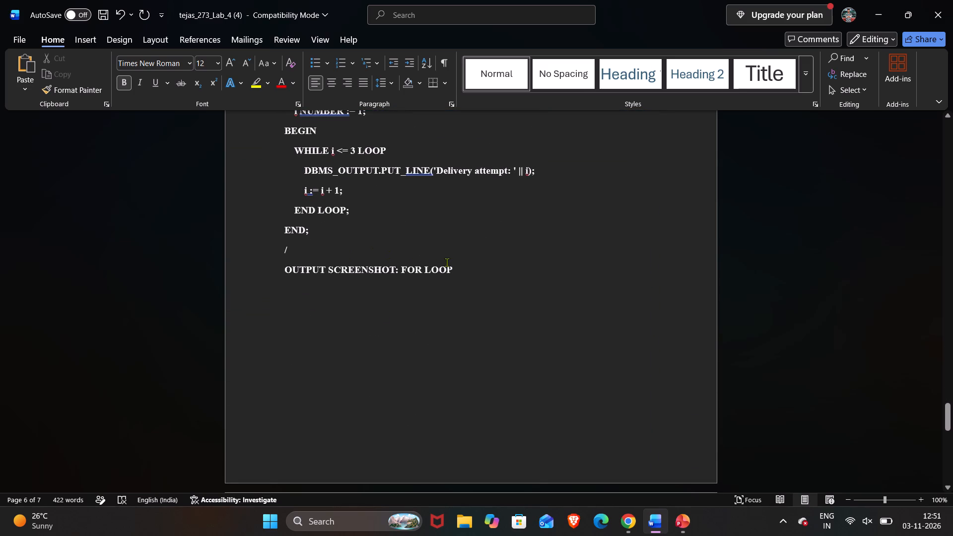
{"action": "scroll", "coordinate": [447, 262], "scroll_direction": "down", "scroll_amount": 2}
{"action": "scroll", "coordinate": [447, 262], "scroll_direction": "right", "scroll_amount": 1}
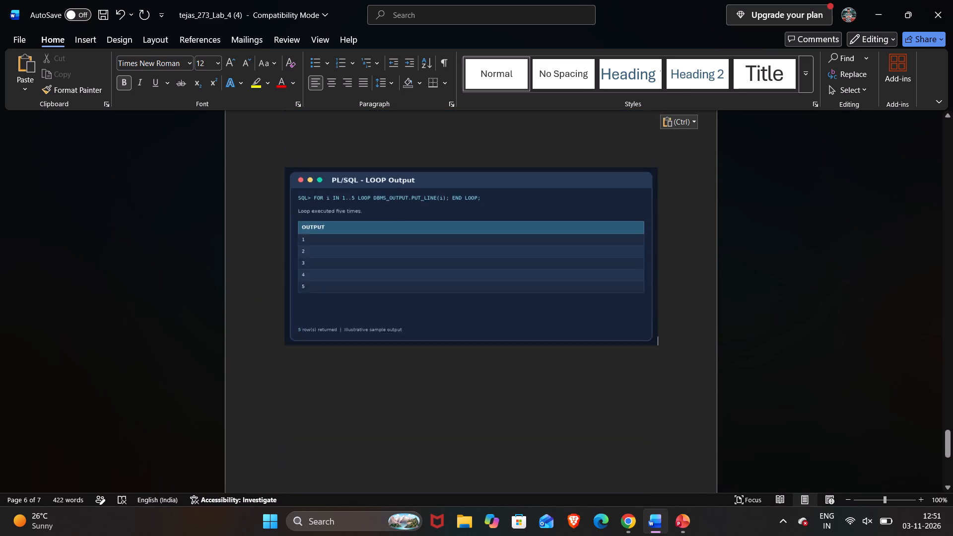
{"action": "scroll", "coordinate": [447, 262], "scroll_direction": "right", "scroll_amount": 2}
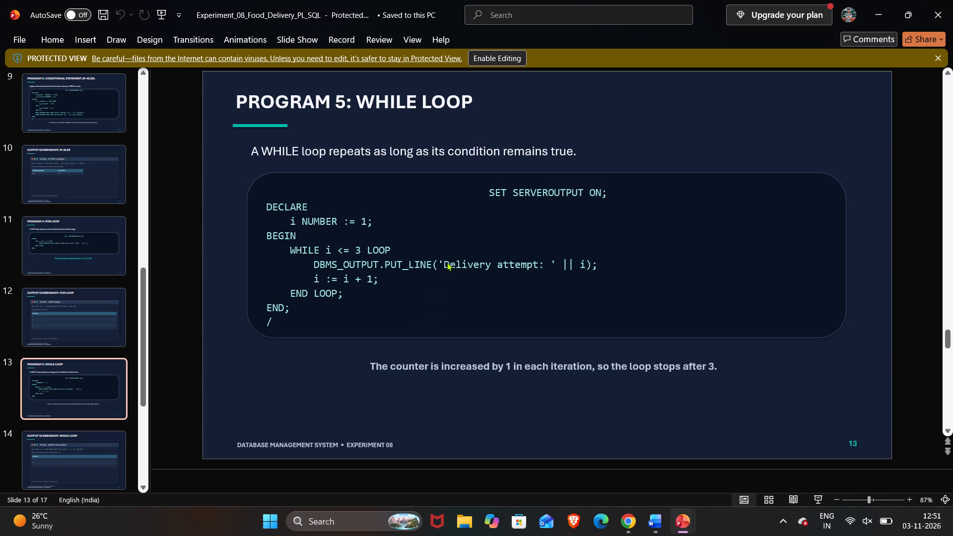
Look through slides 10 to 17 of the Experiment 08 presentation, checking which output screenshot belongs to the WHILE loop program.
{"action": "left_click", "coordinate": [83, 228]}
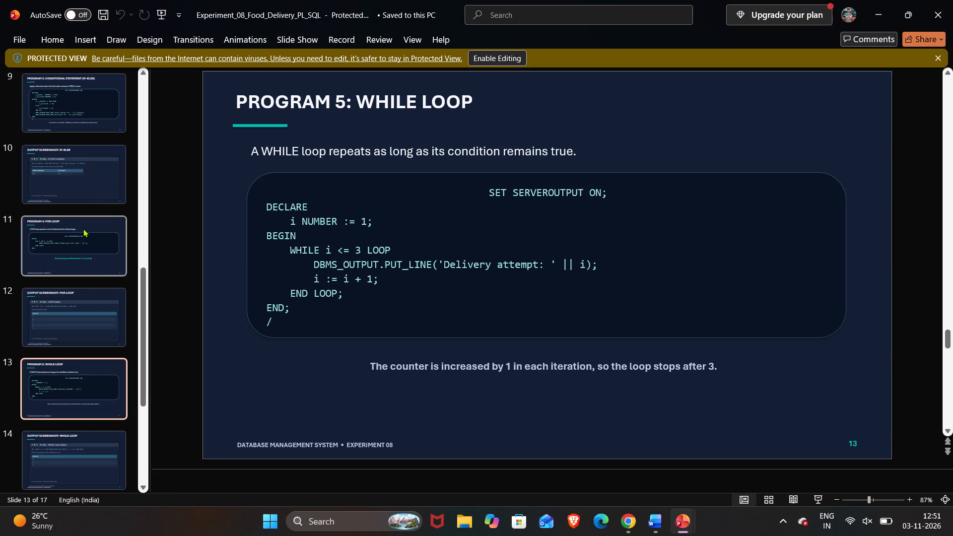
{"action": "left_click", "coordinate": [75, 304]}
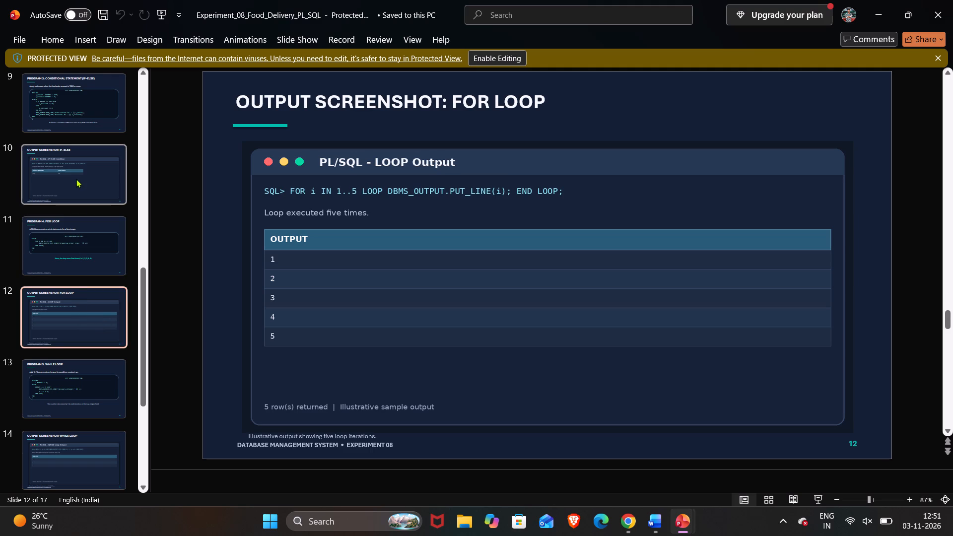
{"action": "left_click", "coordinate": [75, 179]}
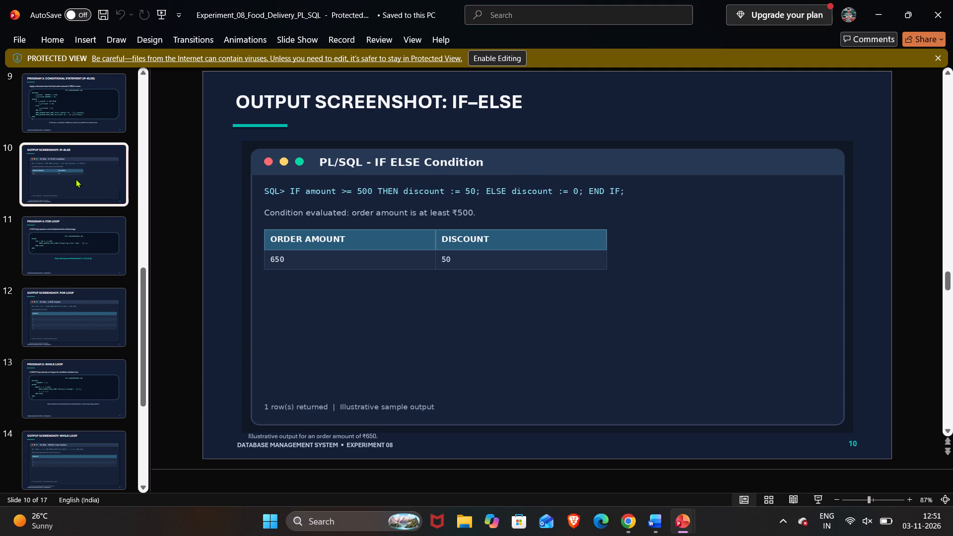
{"action": "left_click", "coordinate": [60, 379]}
{"action": "left_click", "coordinate": [64, 447]}
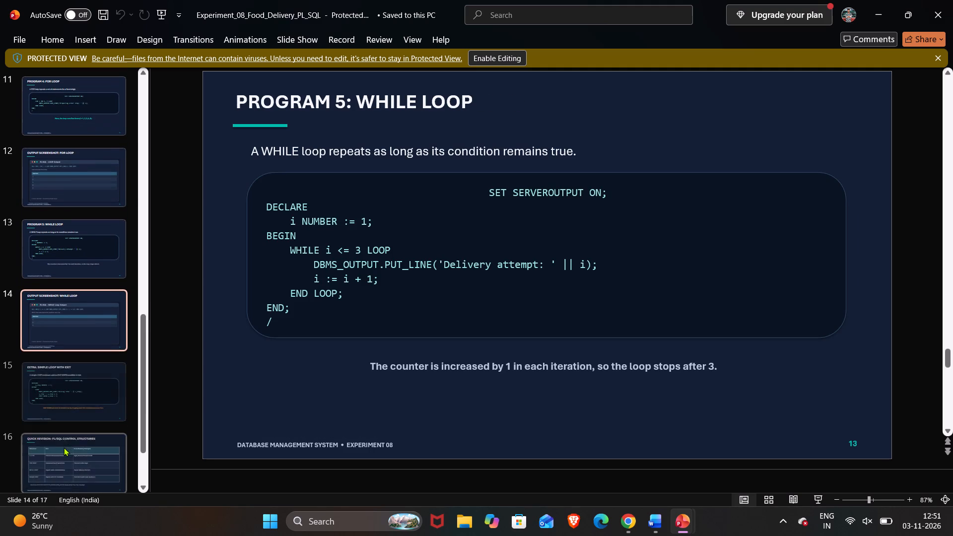
{"action": "left_click", "coordinate": [98, 395]}
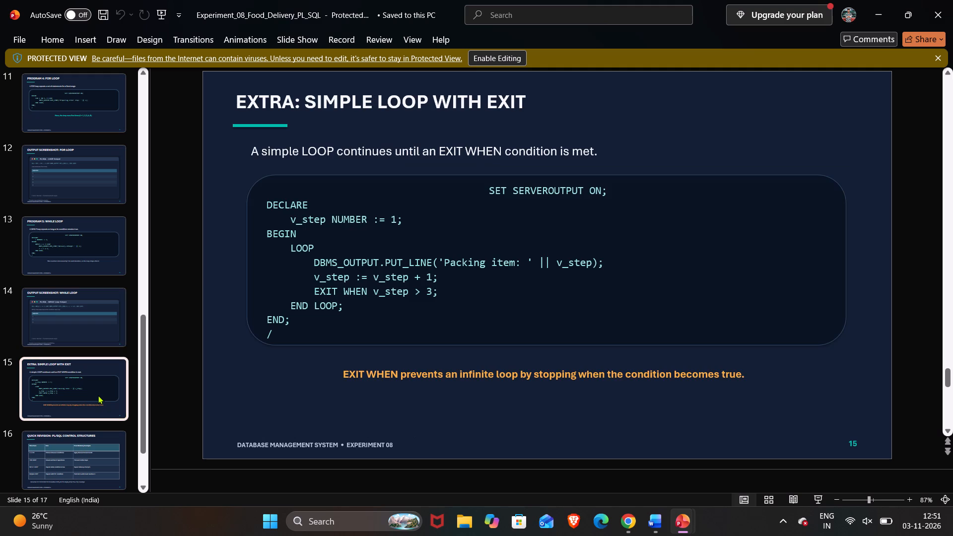
{"action": "left_click", "coordinate": [97, 461]}
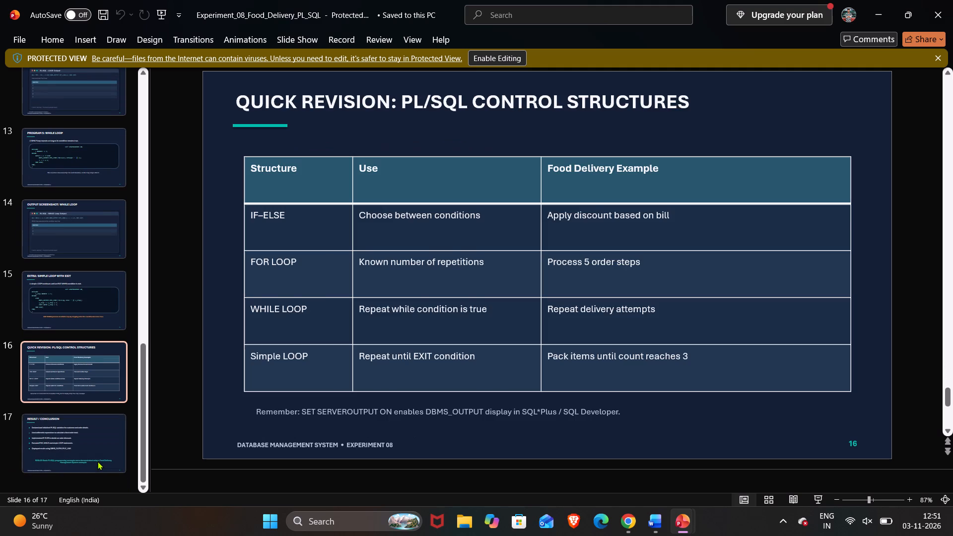
{"action": "left_click", "coordinate": [97, 461]}
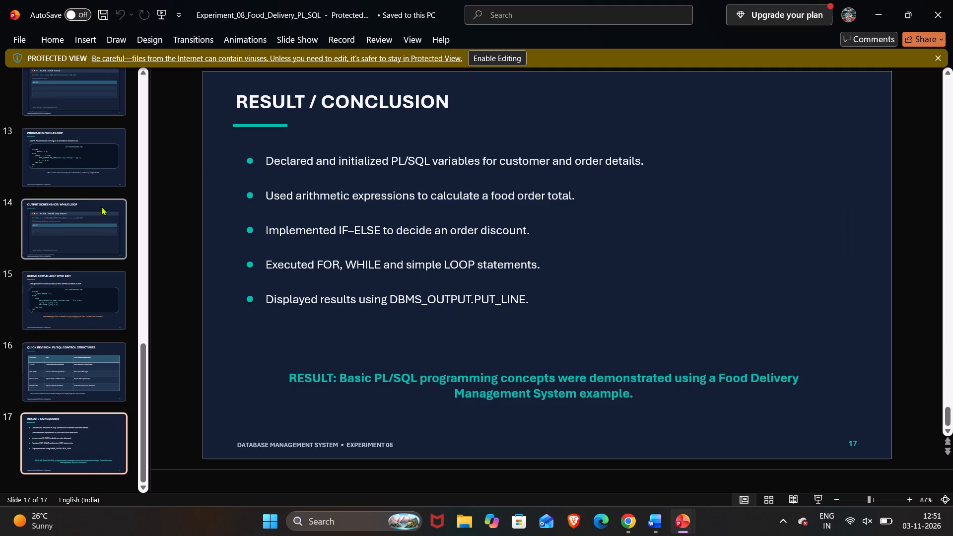
{"action": "left_click", "coordinate": [101, 199]}
{"action": "left_click", "coordinate": [97, 222]}
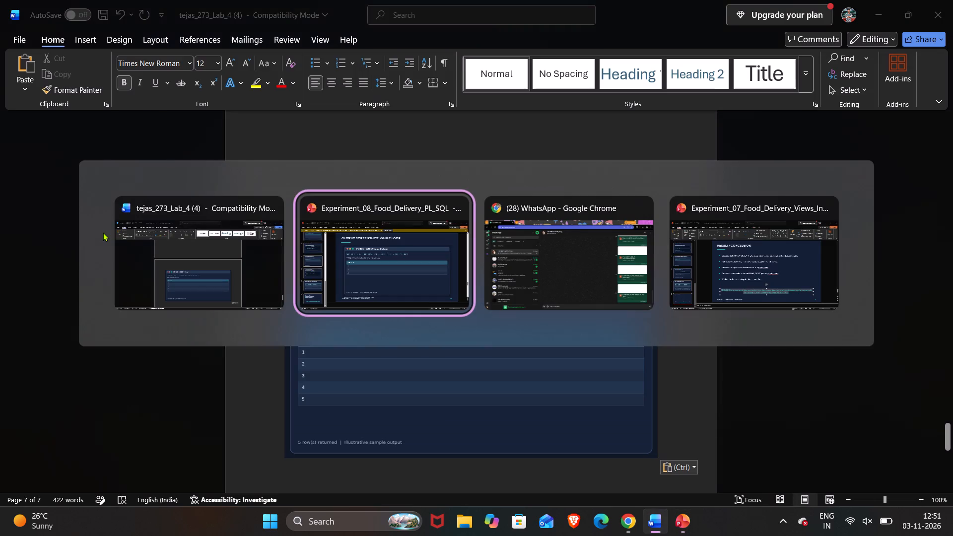
{"action": "scroll", "coordinate": [225, 209], "scroll_direction": "up", "scroll_amount": 1}
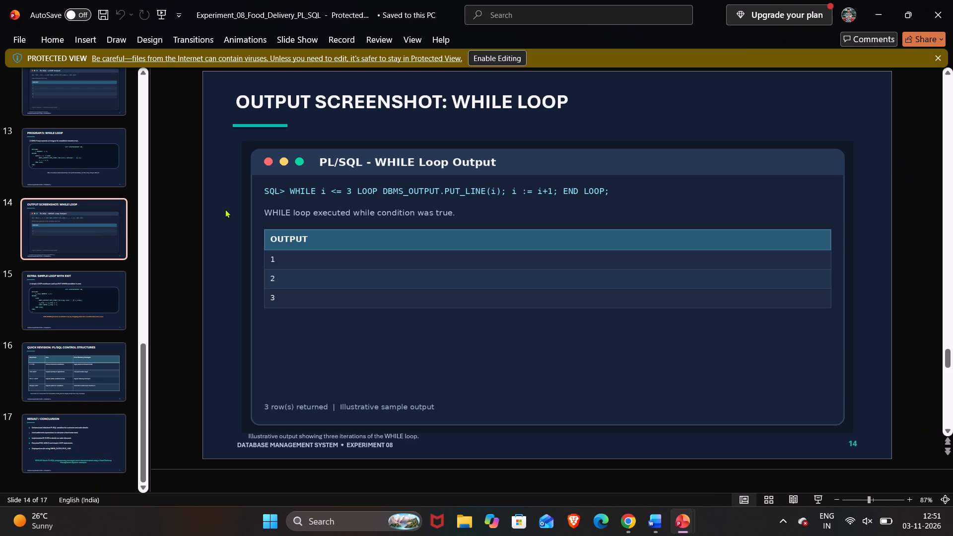
{"action": "scroll", "coordinate": [225, 209], "scroll_direction": "up", "scroll_amount": 1}
{"action": "left_click", "coordinate": [59, 178]}
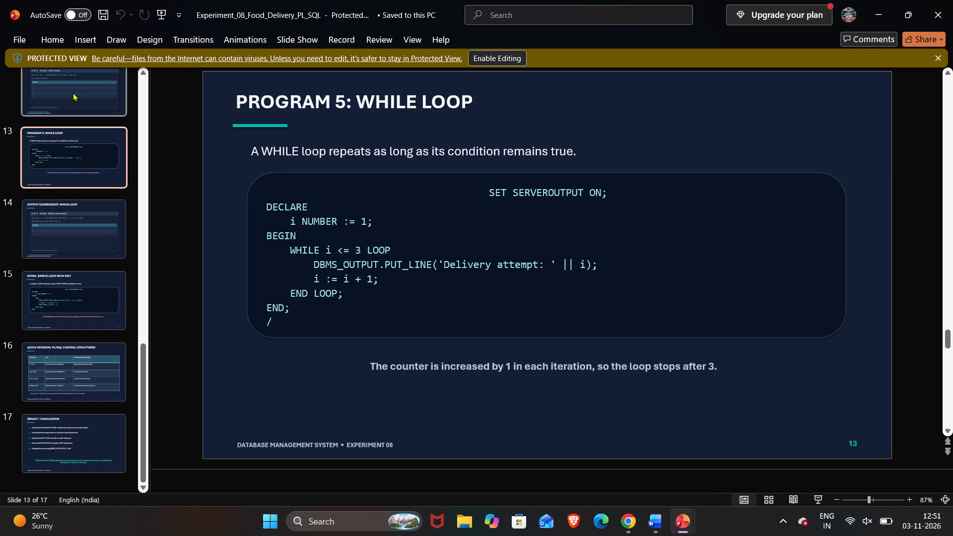
{"action": "left_click", "coordinate": [72, 92]}
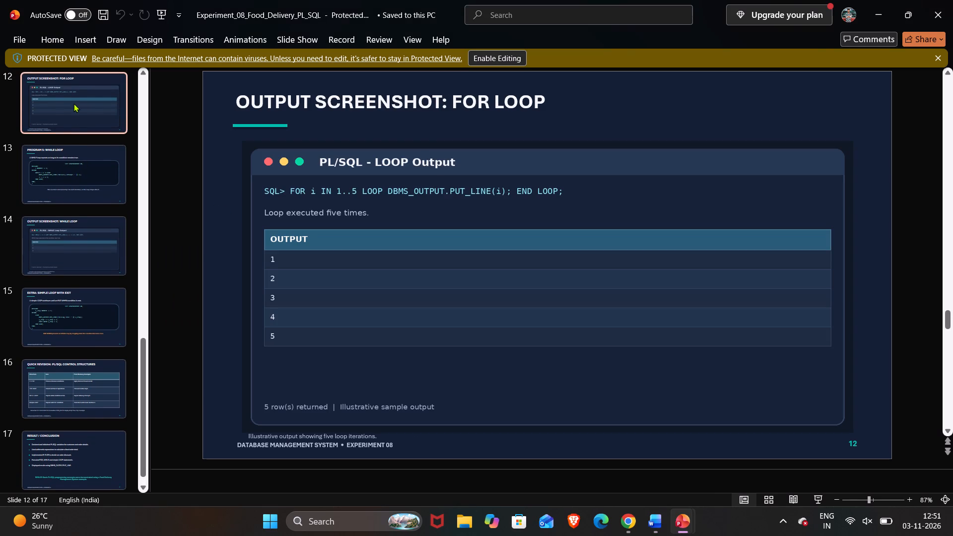
{"action": "left_click", "coordinate": [68, 156]}
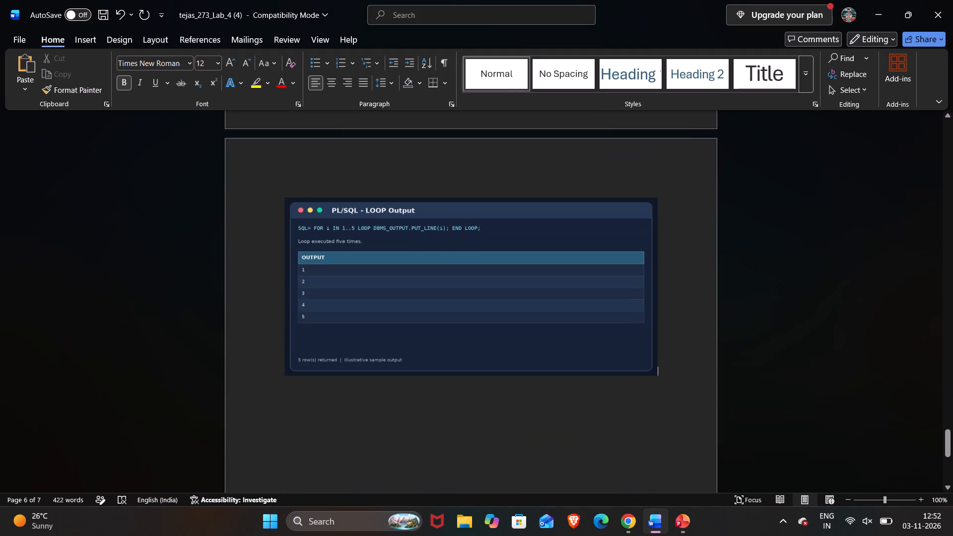
Replace the LOOP Output picture below the WHILE loop code in the Word document with slide 14's WHILE Loop Output picture.
{"action": "left_click", "coordinate": [374, 236]}
{"action": "key", "text": "BackSpace"}
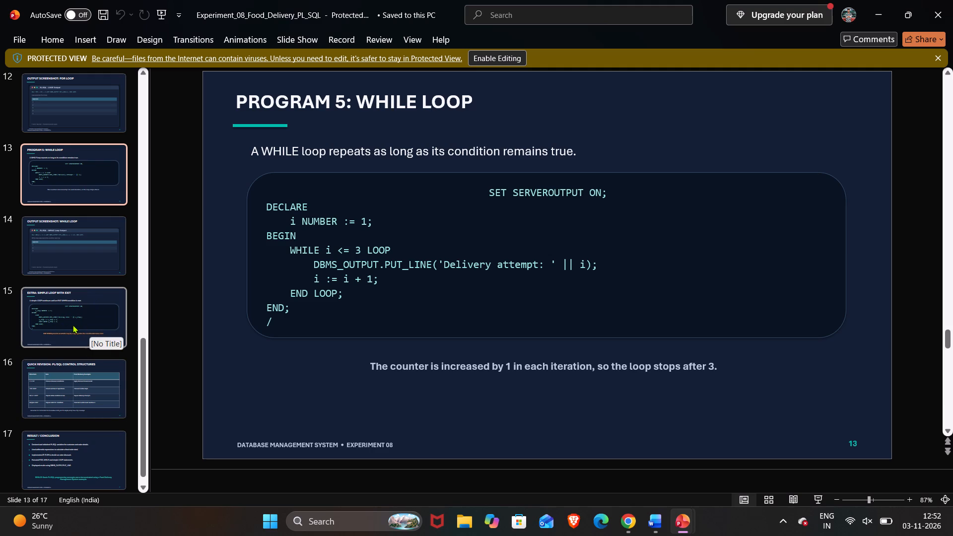
{"action": "left_click", "coordinate": [82, 245]}
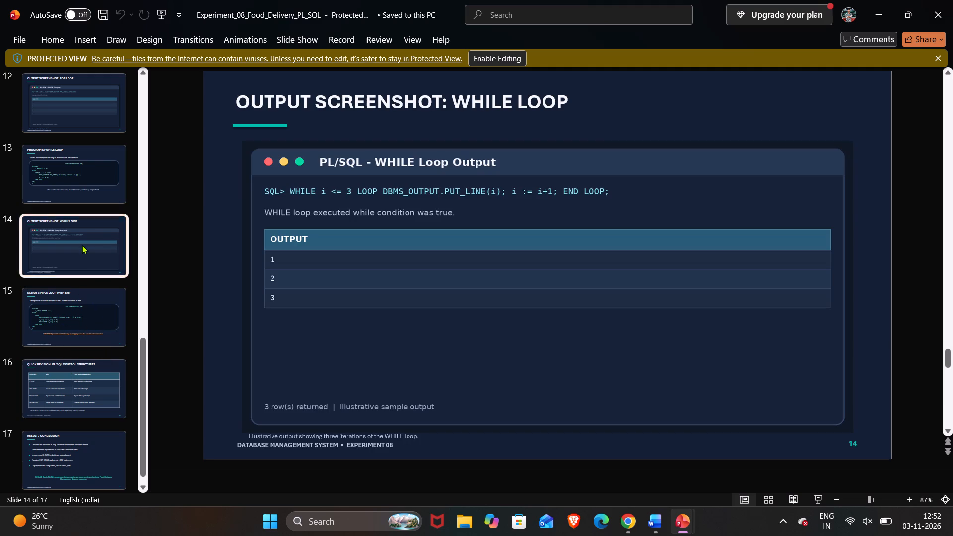
{"action": "left_click", "coordinate": [384, 237]}
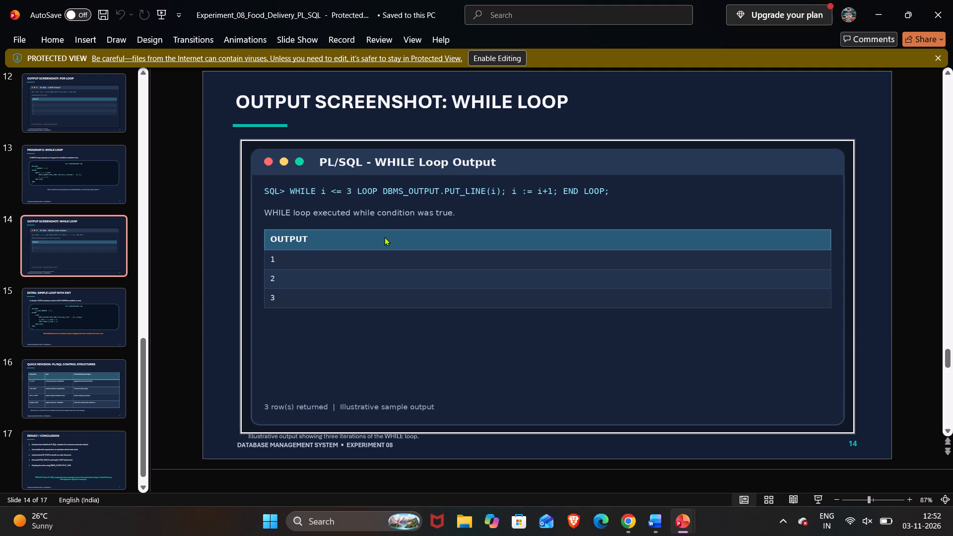
{"action": "key", "text": "ctrl+c"}
{"action": "key", "text": "ctrl+v"}
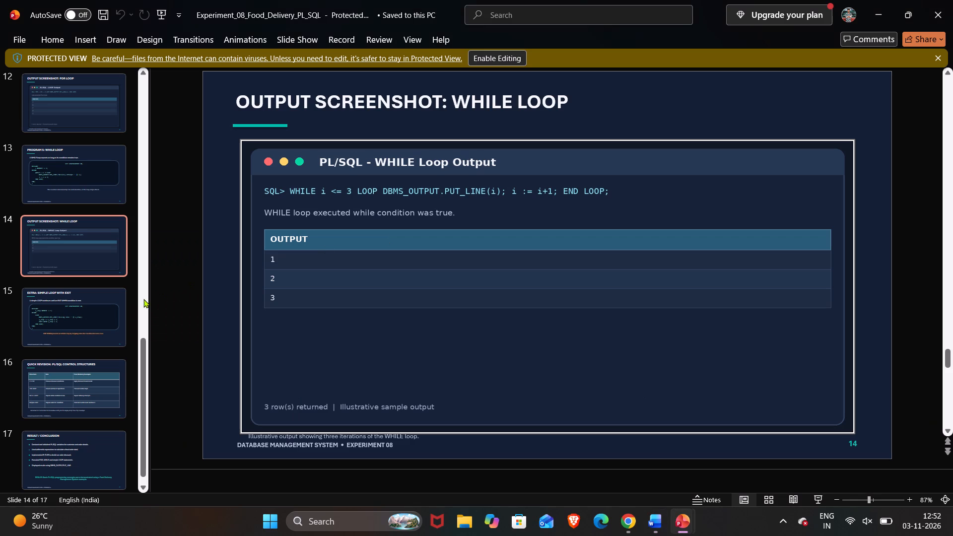
Copy slide 17's heading RESULT / CONCLUSION into the Word document below the WHILE Loop Output picture.
{"action": "left_click", "coordinate": [88, 320]}
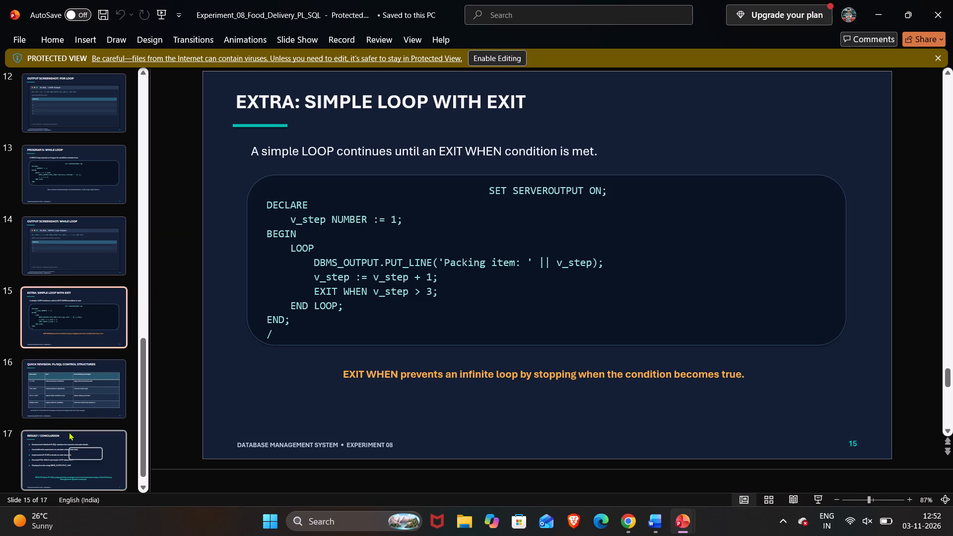
{"action": "left_click", "coordinate": [79, 399]}
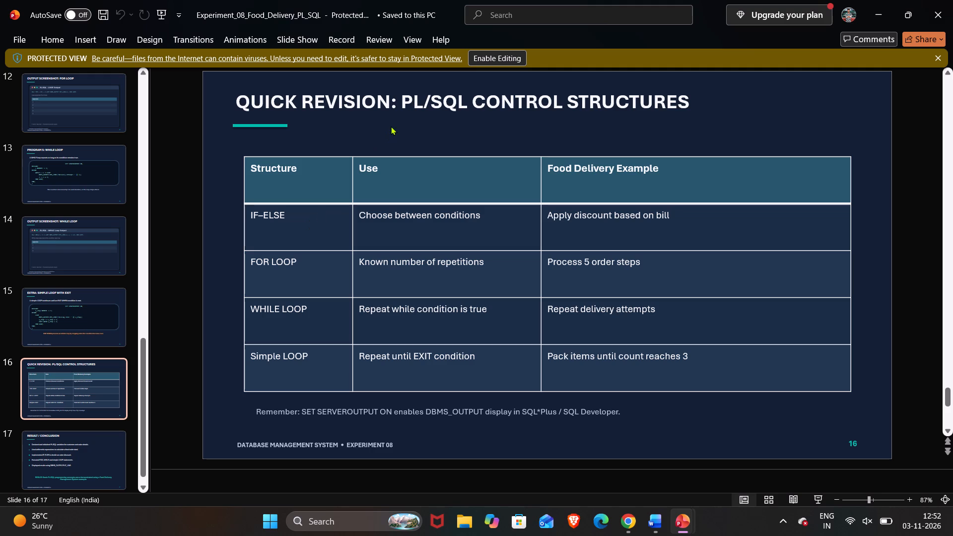
{"action": "left_click", "coordinate": [72, 464]}
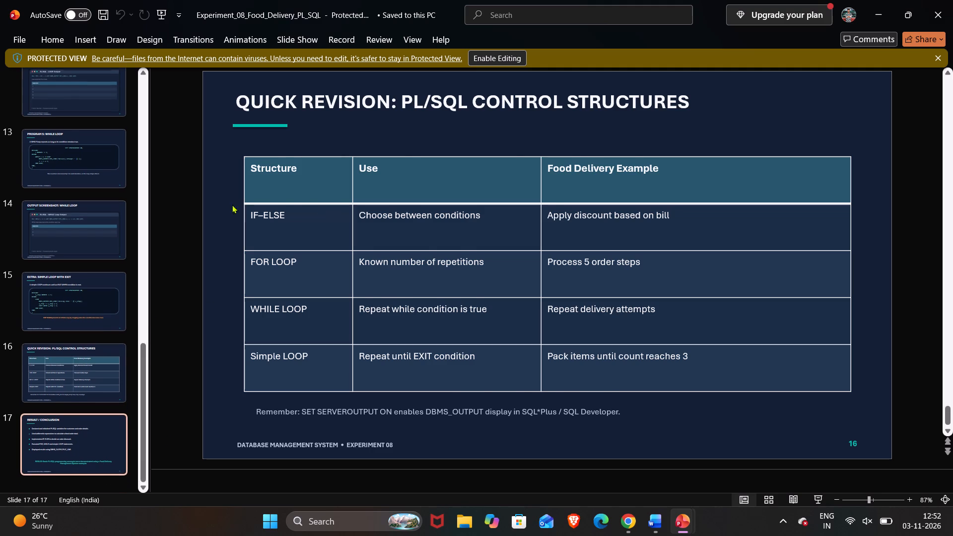
{"action": "left_click", "coordinate": [240, 96]}
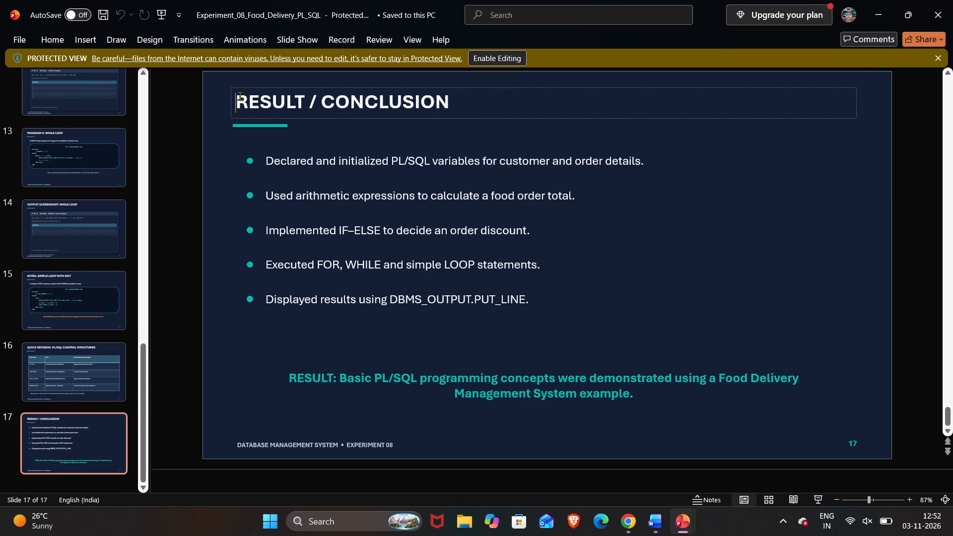
{"action": "key", "text": "ctrl+a"}
{"action": "key", "text": "ctrl+c"}
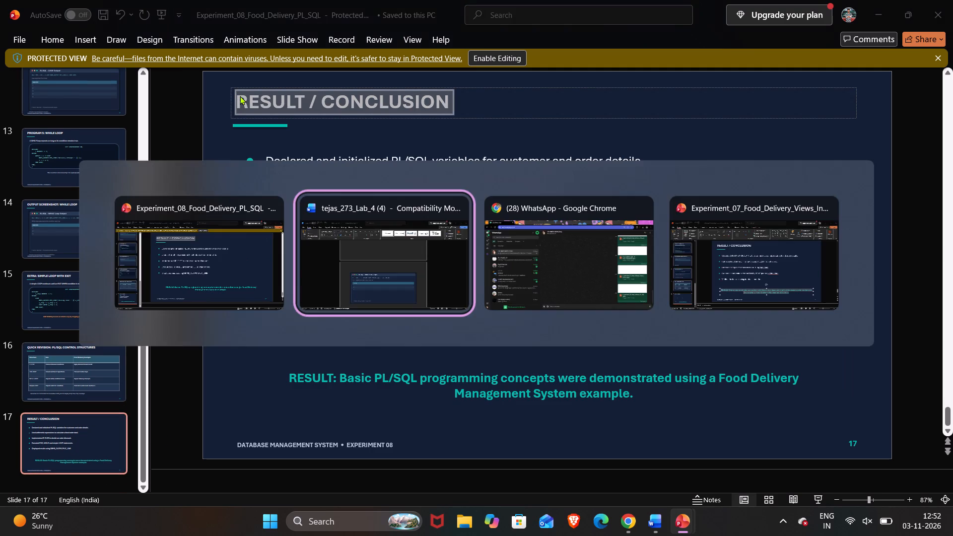
{"action": "key", "text": "ctrl+v"}
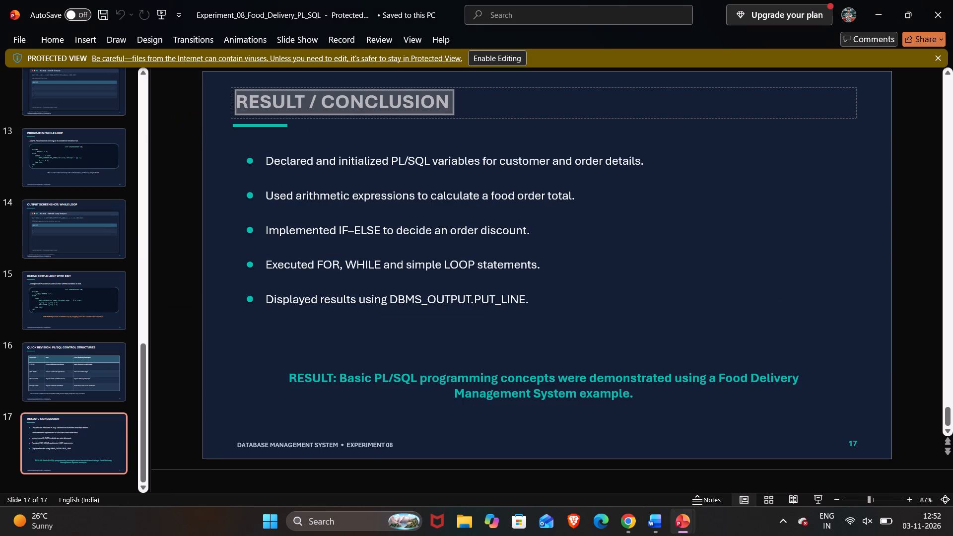
Copy slide 17's first bullet, about declared and initialized PL/SQL variables, into the Word document under the RESULT / CONCLUSION heading.
{"action": "left_click_drag", "start_coordinate": [265, 158], "coordinate": [432, 167]}
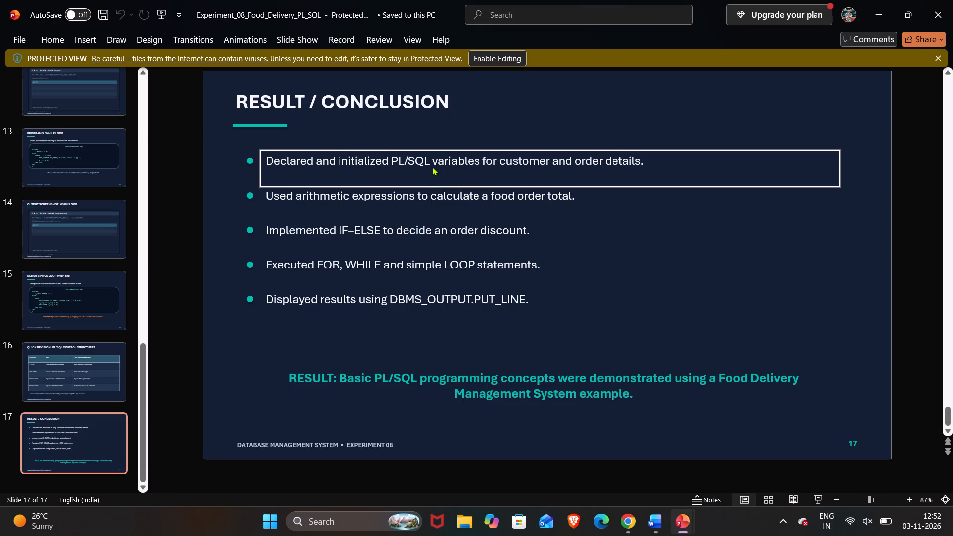
{"action": "left_click", "coordinate": [432, 167]}
{"action": "key", "text": "ctrl+a"}
{"action": "key", "text": "ctrl+c"}
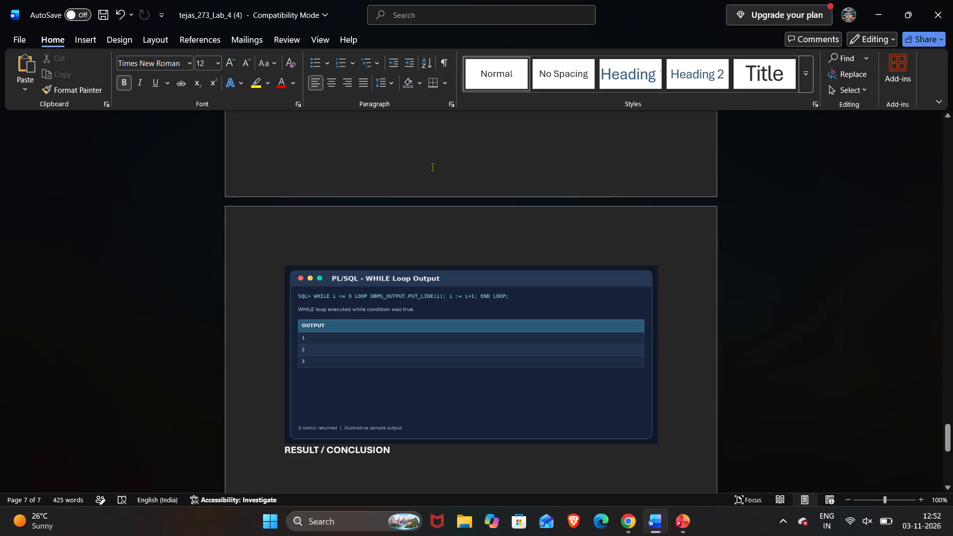
{"action": "key", "text": "ctrl+v"}
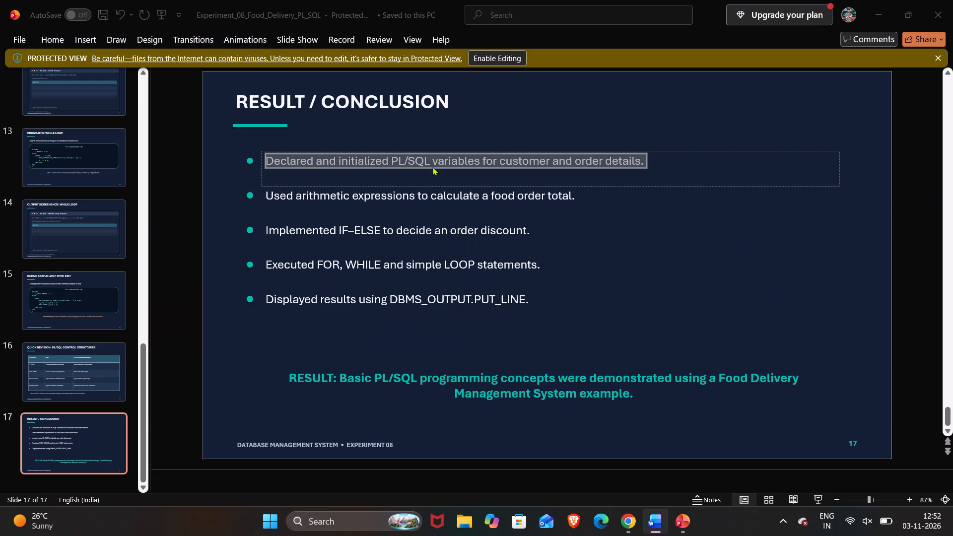
Copy slide 17's second bullet, about arithmetic expressions for a food order total, into the Word document below the first conclusion line.
{"action": "left_click", "coordinate": [393, 199]}
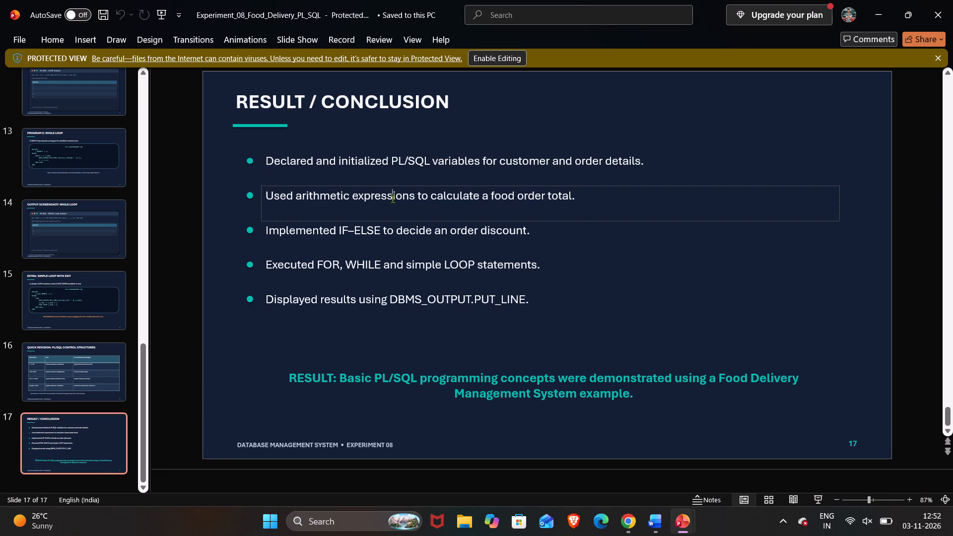
{"action": "key", "text": "ctrl+x"}
{"action": "key", "text": "ctrl+c"}
{"action": "key", "text": "ctrl+a"}
{"action": "key", "text": "ctrl+c"}
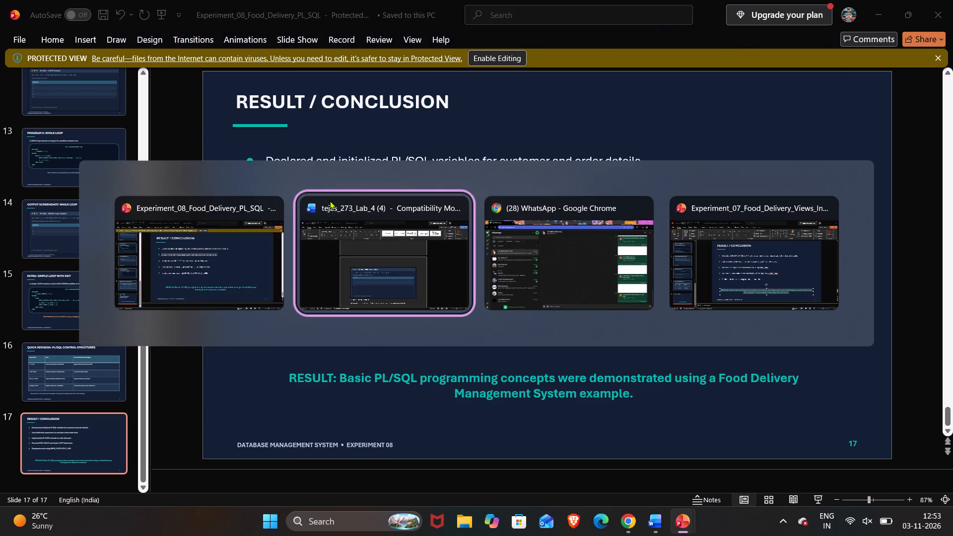
{"action": "key", "text": "ctrl+v"}
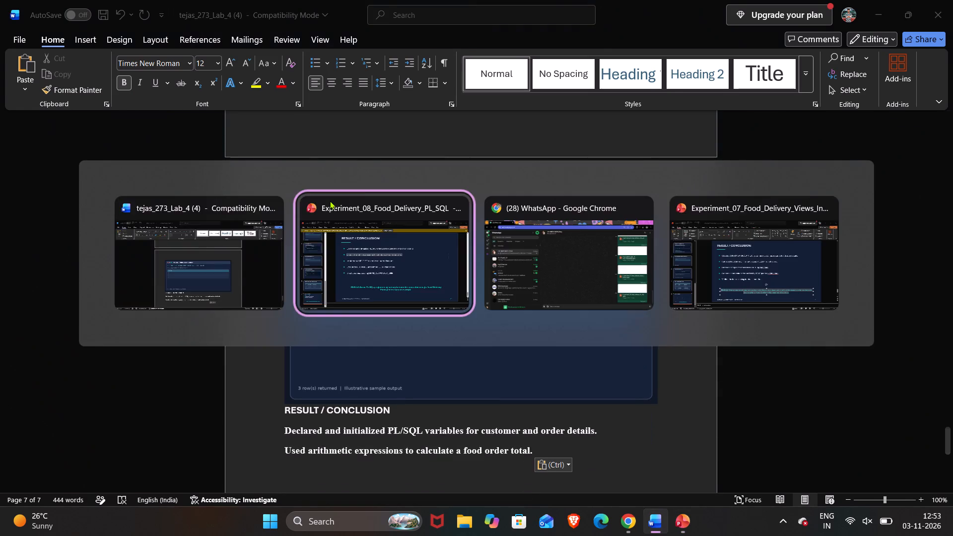
Copy slide 17's third bullet, "Implemented IF–ELSE to decide an order discount.", for the Word document's conclusion.
{"action": "left_click", "coordinate": [314, 232]}
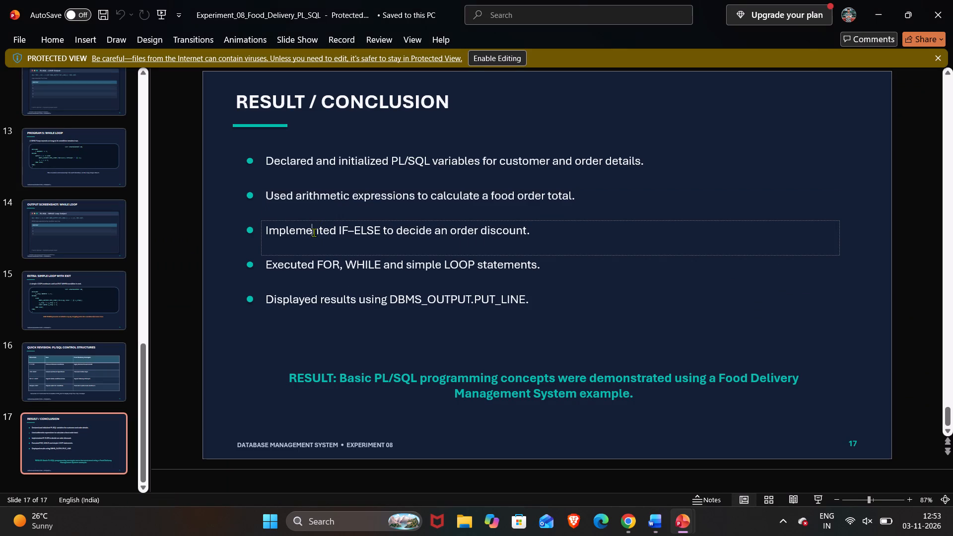
{"action": "key", "text": "ctrl+c"}
{"action": "key", "text": "ctrl+a"}
{"action": "key", "text": "ctrl+c"}
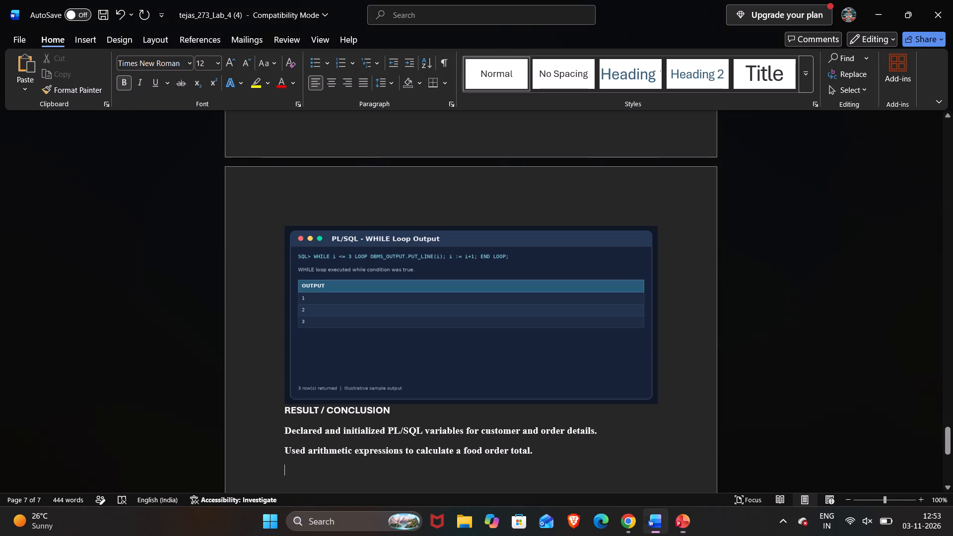
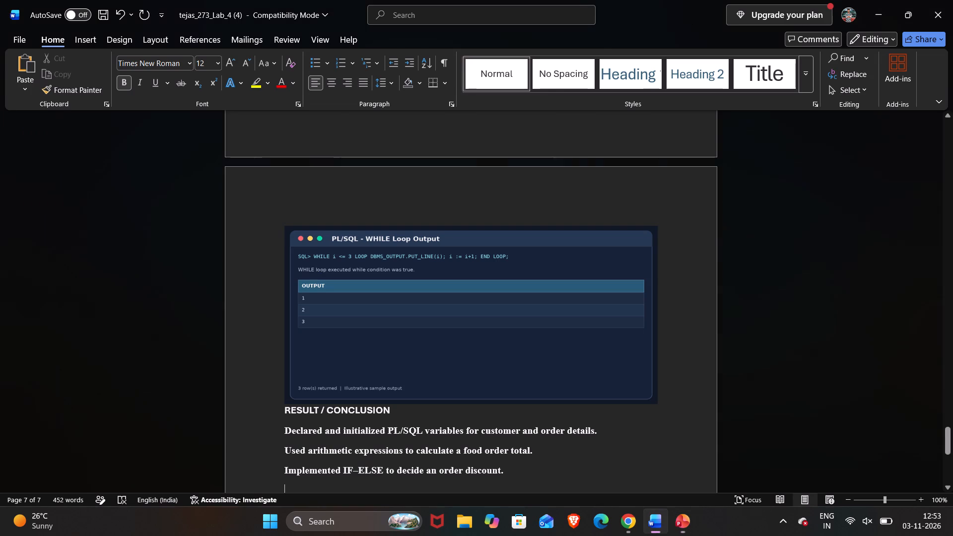
Paste the copied bullet "Executed FOR, WHILE and simple LOOP statements." below the IF–ELSE line of the Word conclusion.
{"action": "key", "text": "ctrl+v"}
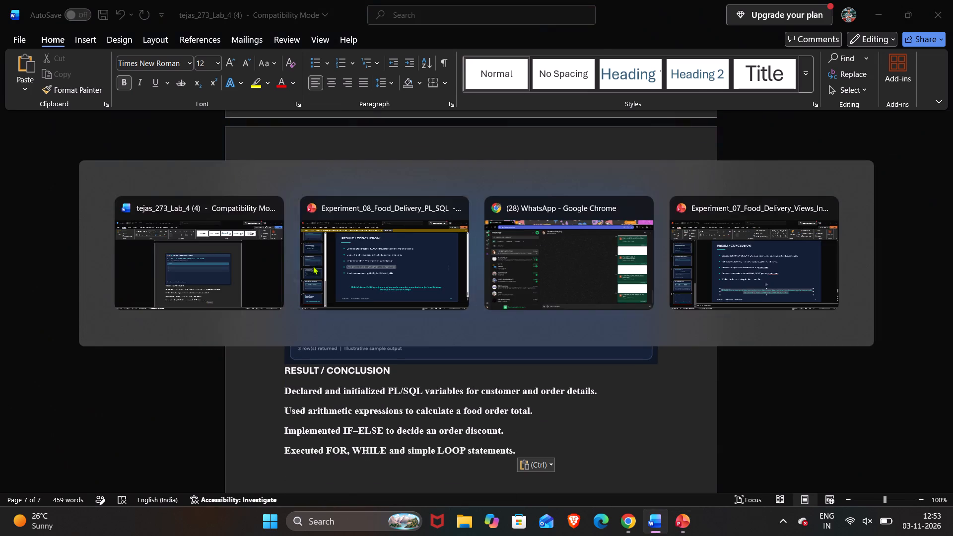
Copy slide 17's fifth bullet, "Displayed results using DBMS_OUTPUT.PUT_LINE.", into the Word document below the LOOP statements line.
{"action": "left_click", "coordinate": [306, 300]}
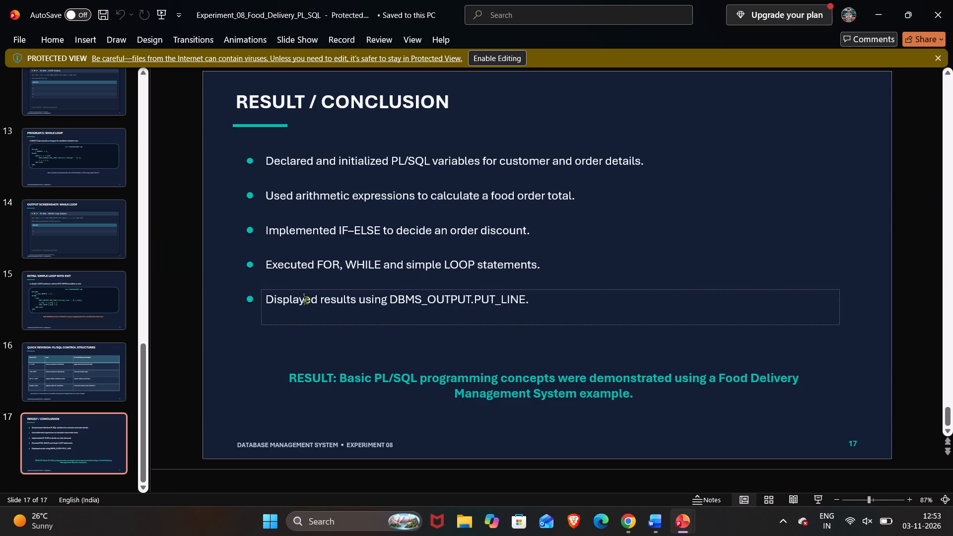
{"action": "key", "text": "ctrl+a"}
{"action": "key", "text": "ctrl+c"}
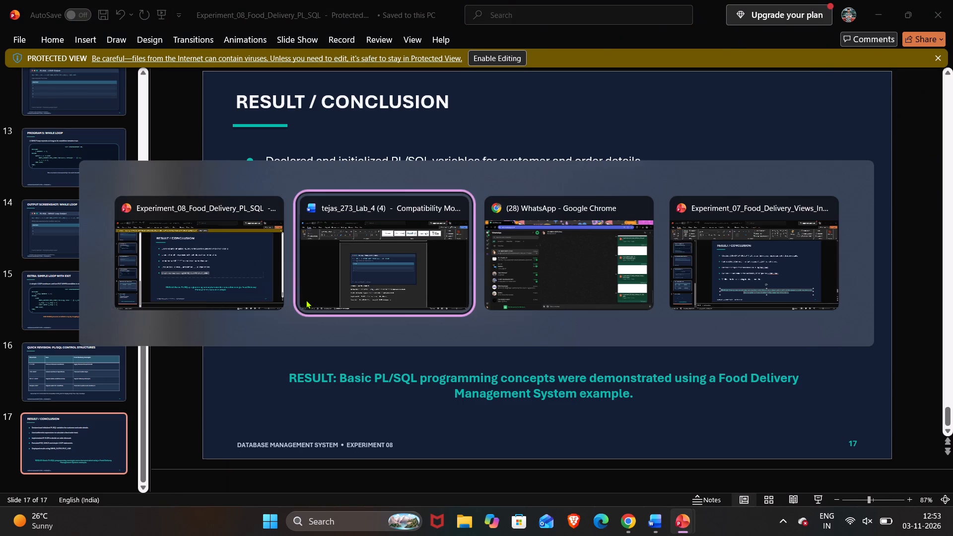
{"action": "key", "text": "ctrl+v"}
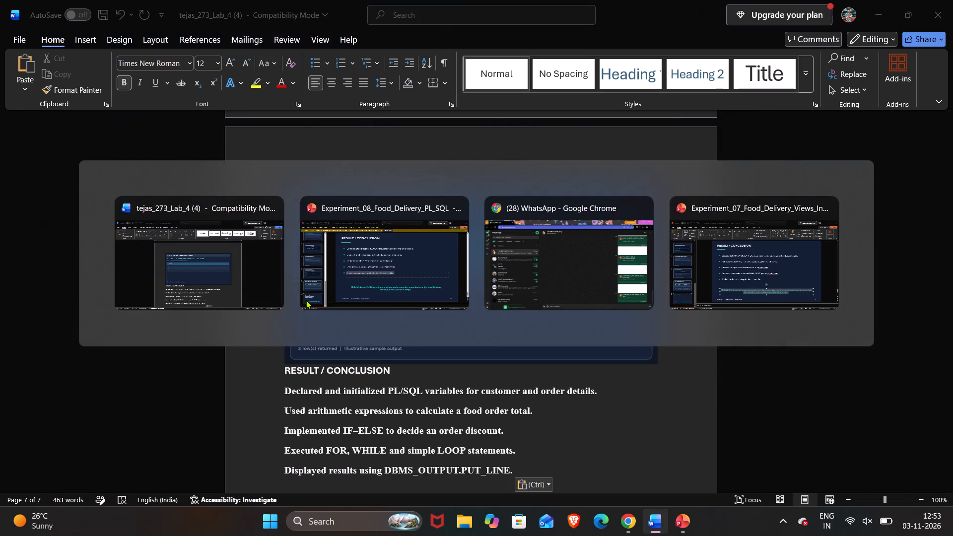
Copy slide 17's closing RESULT statement about basic PL/SQL programming concepts into the Word document as the last conclusion line.
{"action": "left_click", "coordinate": [343, 377]}
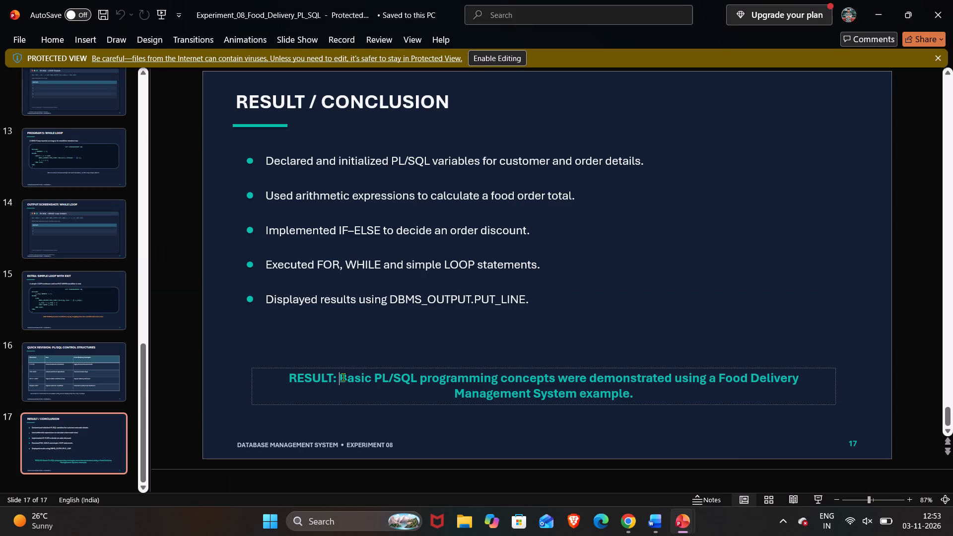
{"action": "key", "text": "ctrl+a"}
{"action": "key", "text": "ctrl+c"}
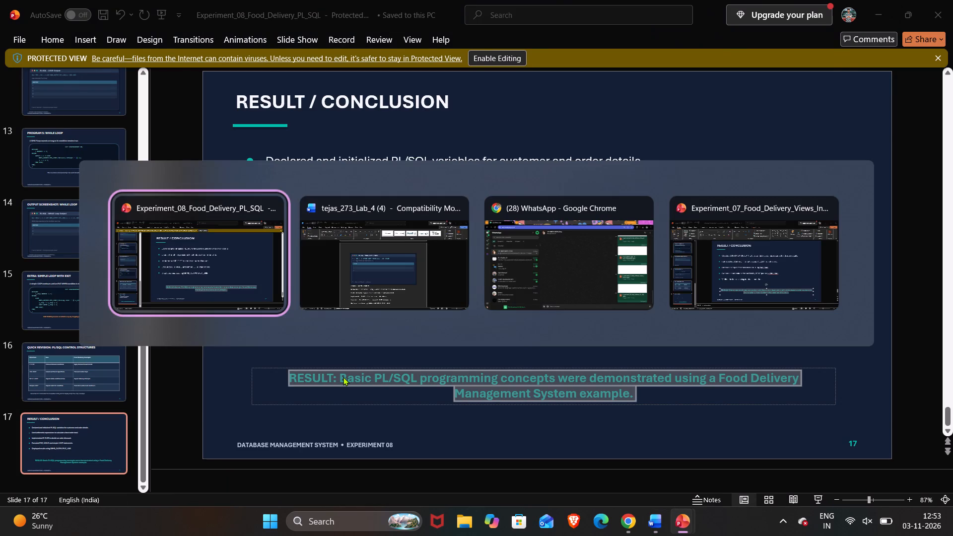
{"action": "key", "text": "ctrl+v"}
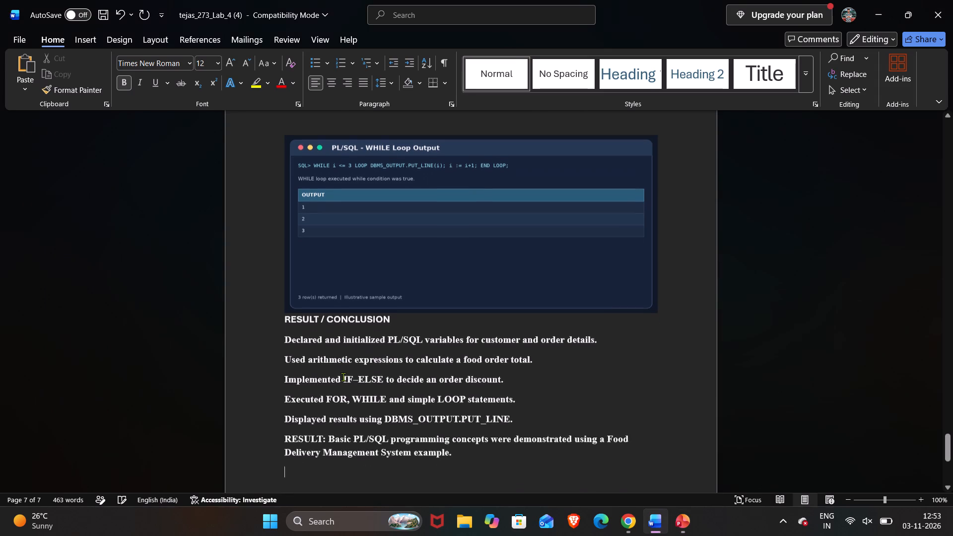
Start saving the Word document as a new file in Downloads, replacing the file name with one beginning "sumit_D".
{"action": "scroll", "coordinate": [343, 377], "scroll_direction": "up", "scroll_amount": 20}
{"action": "scroll", "coordinate": [343, 377], "scroll_direction": "up", "scroll_amount": 7}
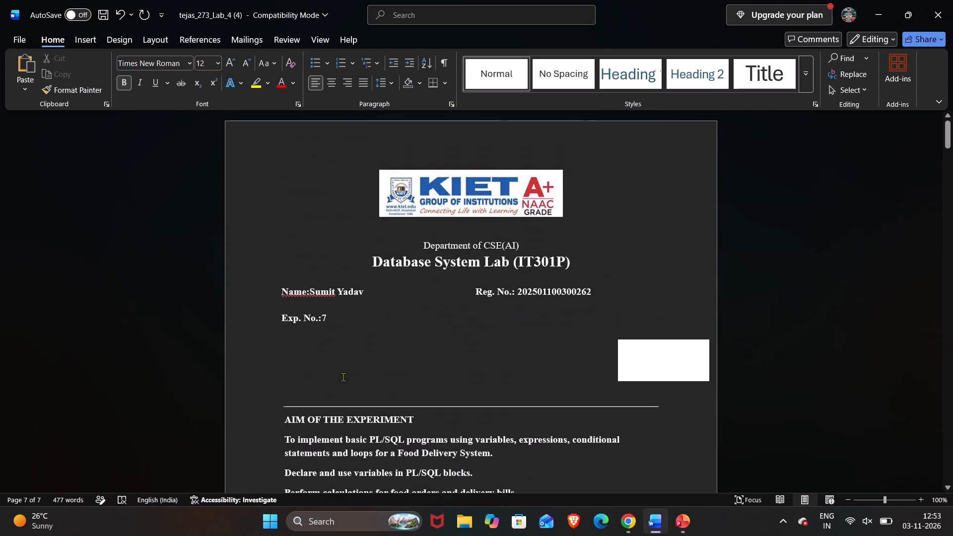
{"action": "scroll", "coordinate": [343, 377], "scroll_direction": "up", "scroll_amount": 6}
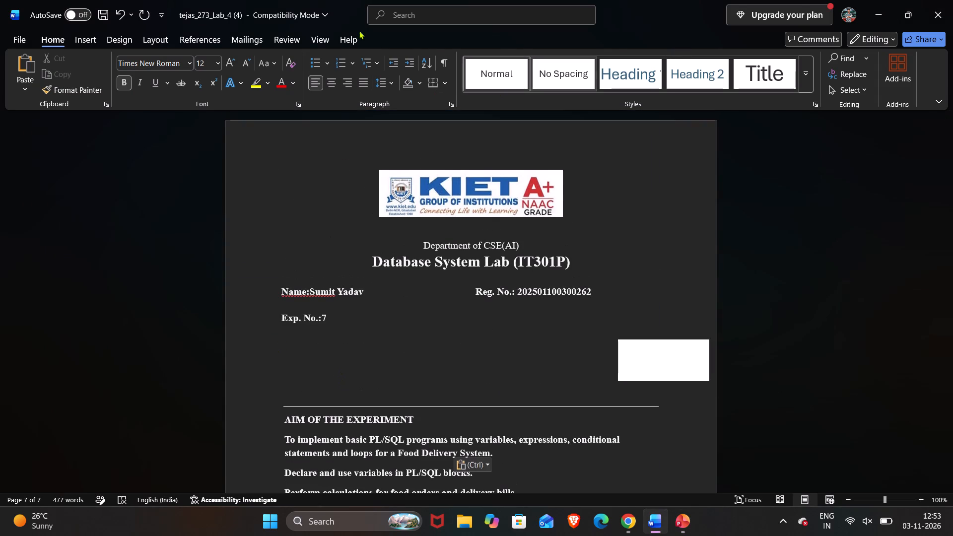
{"action": "left_click", "coordinate": [20, 42]}
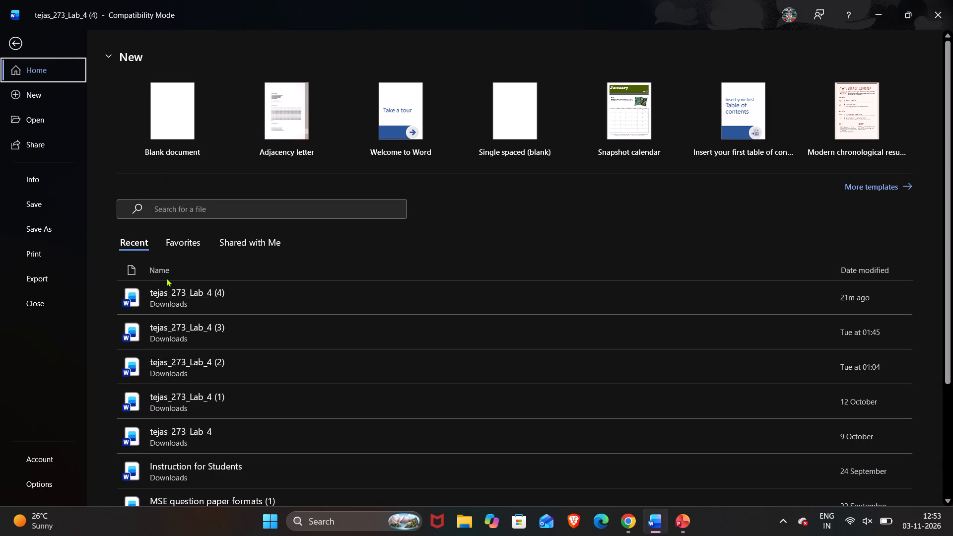
{"action": "left_click", "coordinate": [60, 229]}
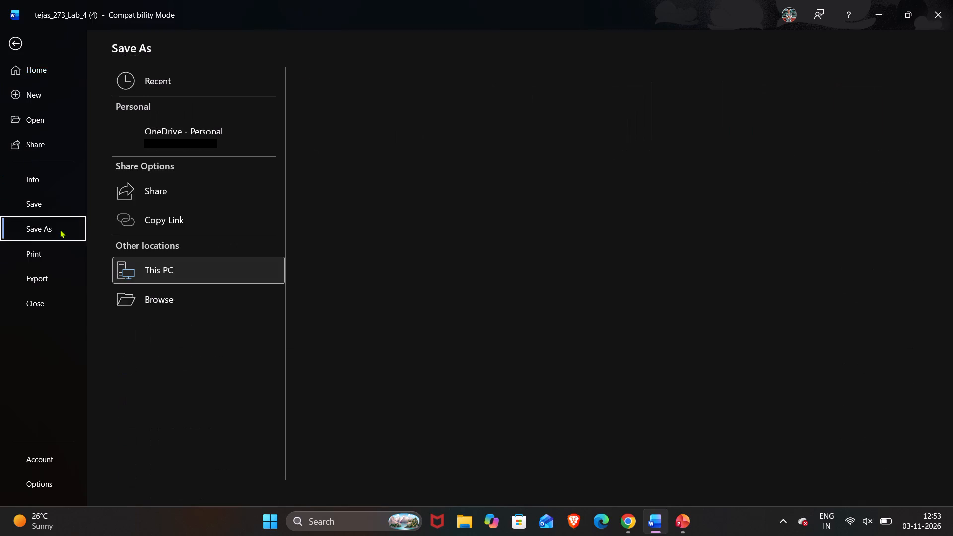
{"action": "left_click", "coordinate": [511, 128]}
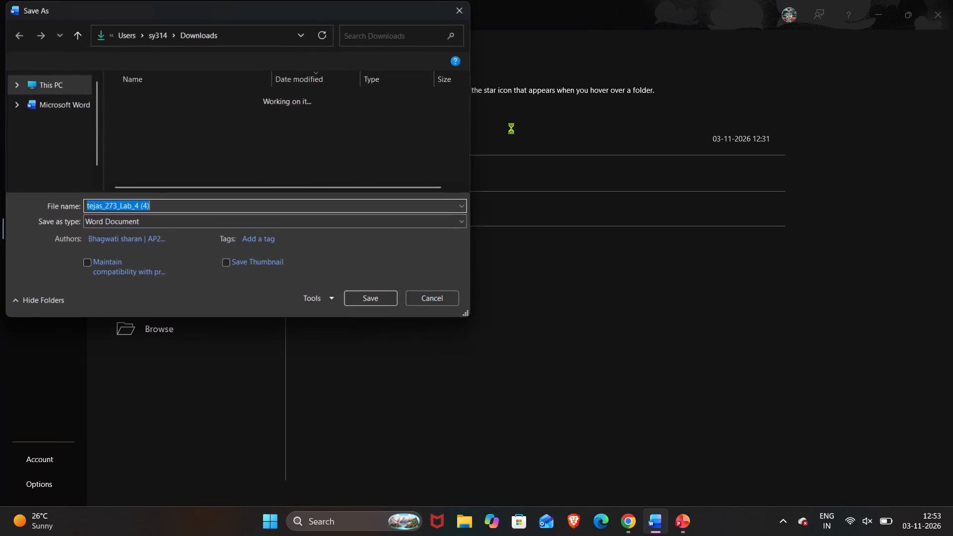
{"action": "left_click", "coordinate": [217, 203]}
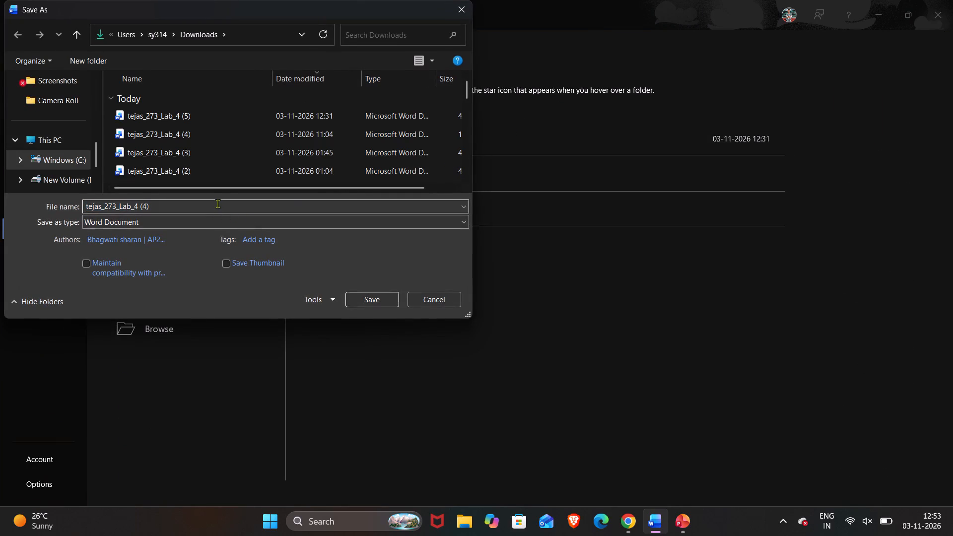
{"action": "left_click", "coordinate": [217, 203]}
{"action": "key", "text": "BackSpace"}
{"action": "key", "text": "BackSpace"}
{"action": "key", "text": "BackSpace"}
{"action": "key", "text": "BackSpace"}
{"action": "key", "text": "BackSpace"}
{"action": "key", "text": "BackSpace"}
{"action": "key", "text": "BackSpace"}
{"action": "key", "text": "BackSpace"}
{"action": "key", "text": "BackSpace"}
{"action": "key", "text": "BackSpace"}
{"action": "key", "text": "BackSpace"}
{"action": "key", "text": "BackSpace"}
{"action": "key", "text": "BackSpace"}
{"action": "key", "text": "BackSpace"}
{"action": "key", "text": "BackSpace"}
{"action": "key", "text": "BackSpace"}
{"action": "key", "text": "BackSpace"}
{"action": "key", "text": "BackSpace"}
{"action": "key", "text": "BackSpace"}
{"action": "key", "text": "BackSpace"}
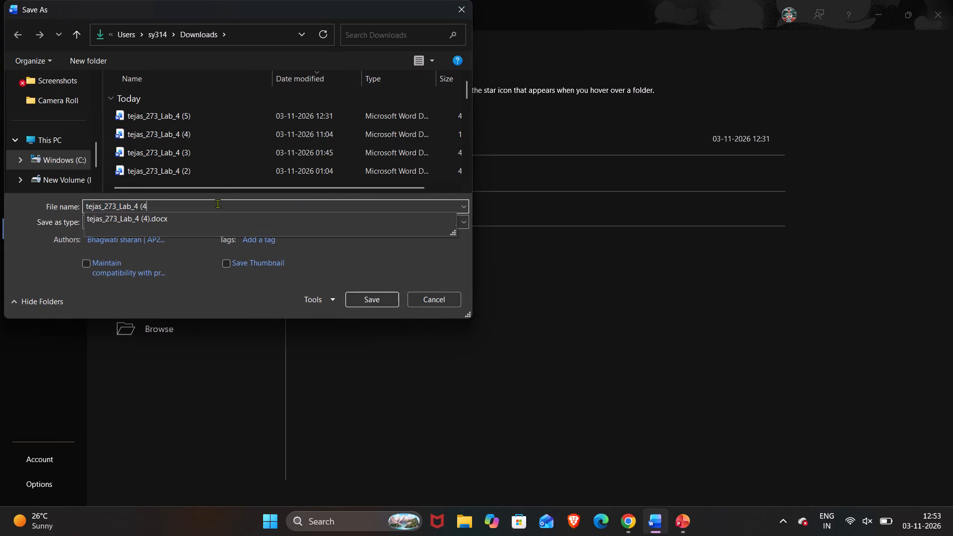
{"action": "type", "text": "sumit"}
{"action": "key", "text": "shift+underscore"}
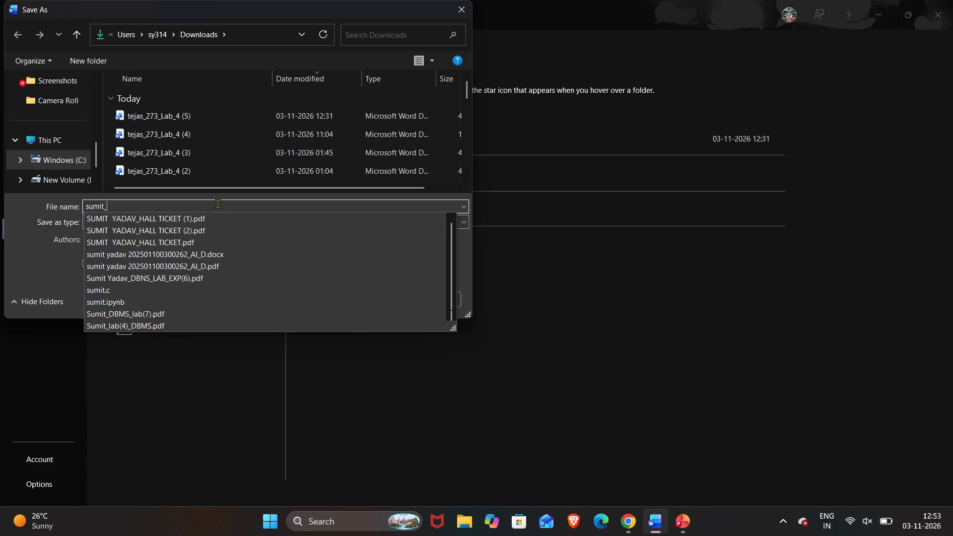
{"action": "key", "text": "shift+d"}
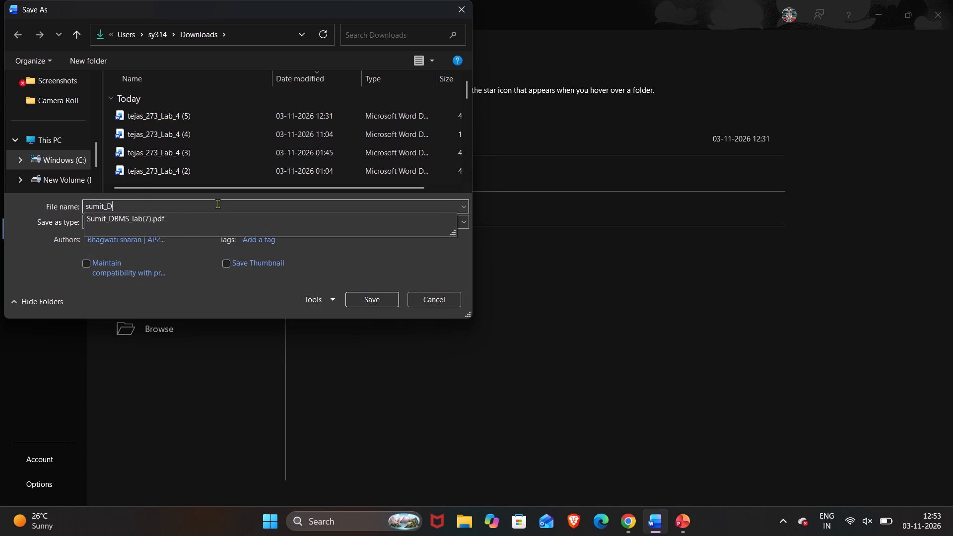
Complete the file name as "sumit_DBMS_LAB(8)", save the report as a PDF in Downloads, and close the exported PDF.
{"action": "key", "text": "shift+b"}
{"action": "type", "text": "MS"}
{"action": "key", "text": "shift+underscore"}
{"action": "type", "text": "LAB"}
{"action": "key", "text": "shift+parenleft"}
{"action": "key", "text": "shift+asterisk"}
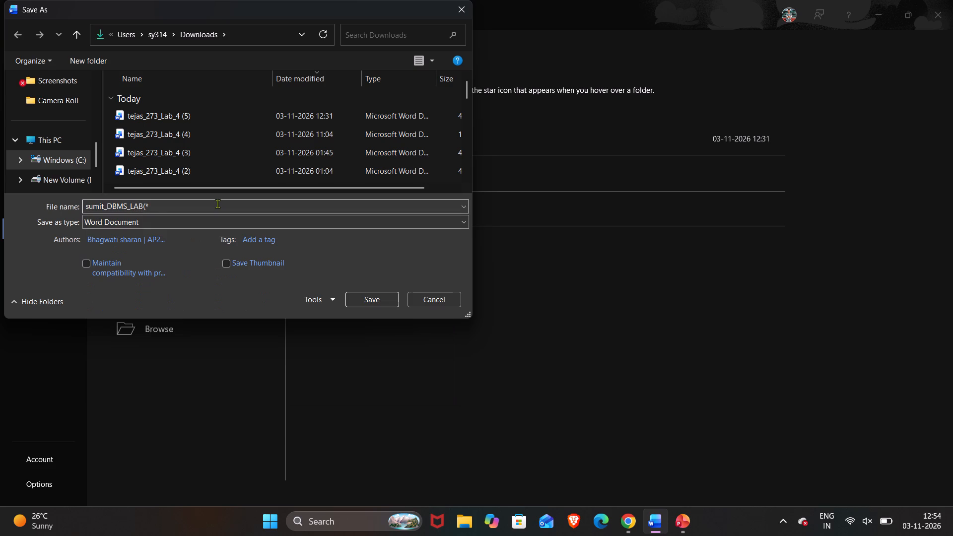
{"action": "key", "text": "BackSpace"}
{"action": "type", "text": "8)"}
{"action": "left_click", "coordinate": [120, 221]}
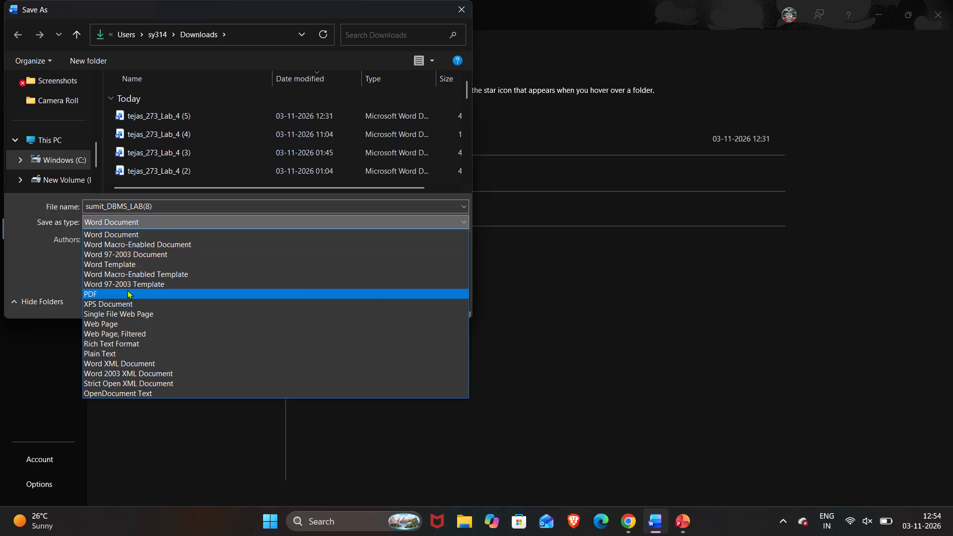
{"action": "left_click", "coordinate": [127, 290]}
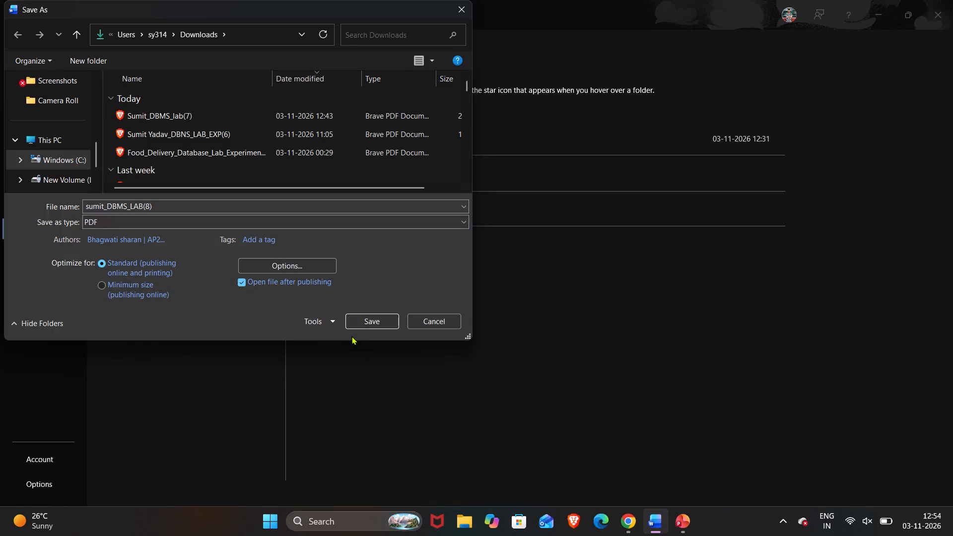
{"action": "left_click", "coordinate": [372, 320]}
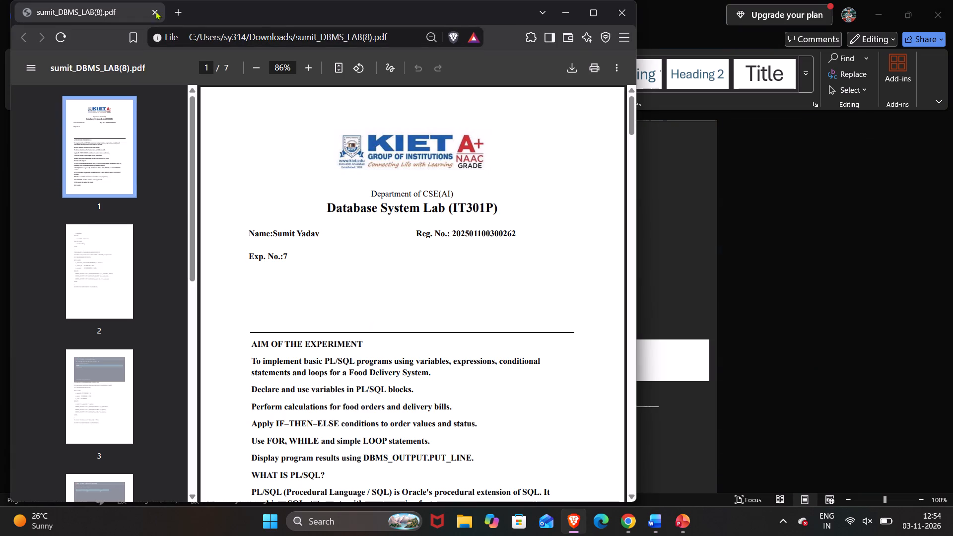
{"action": "left_click", "coordinate": [153, 11]}
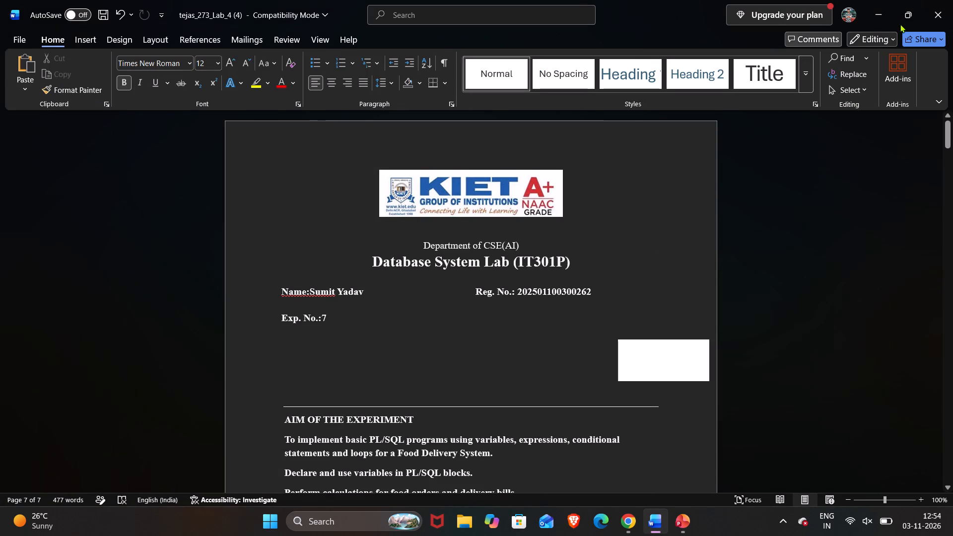
Close the Word lab report without saving changes to the original document.
{"action": "left_click", "coordinate": [936, 13]}
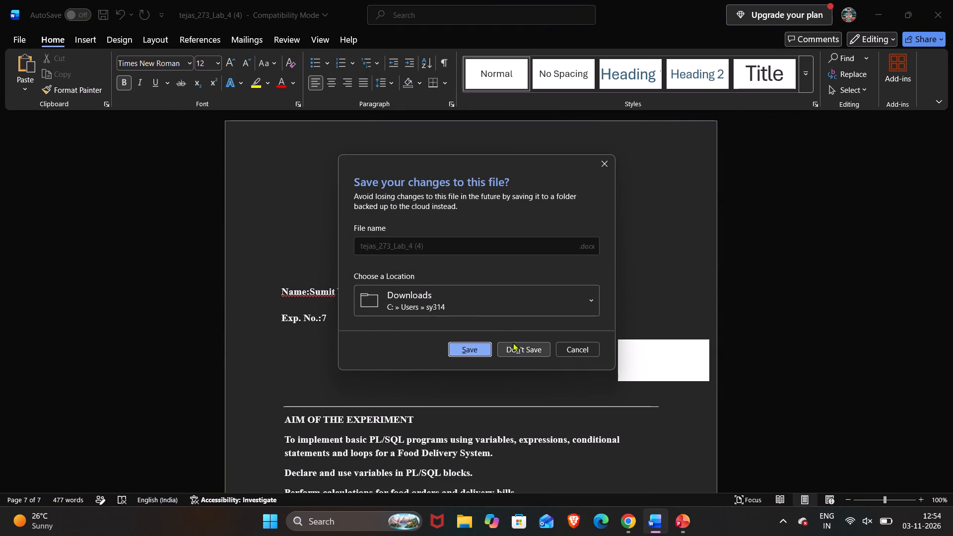
{"action": "left_click", "coordinate": [513, 344]}
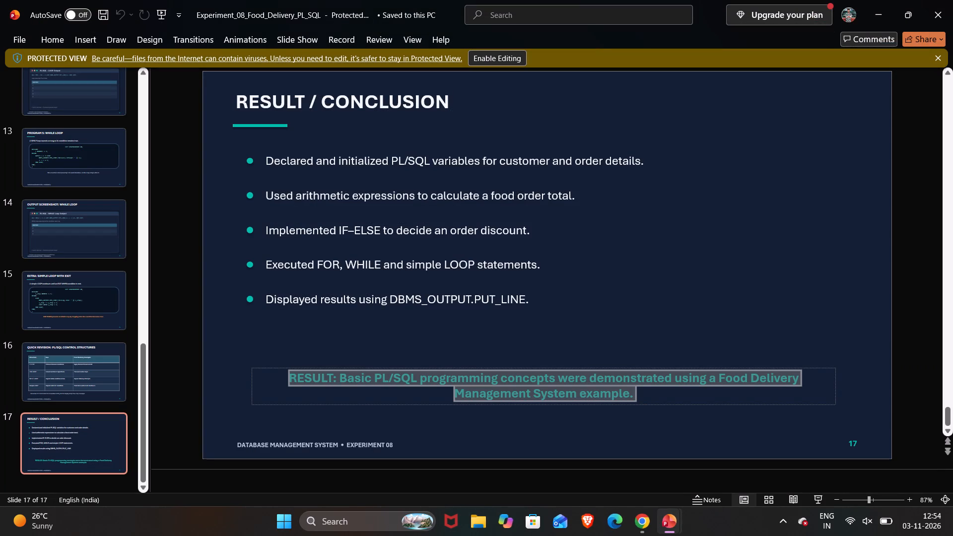